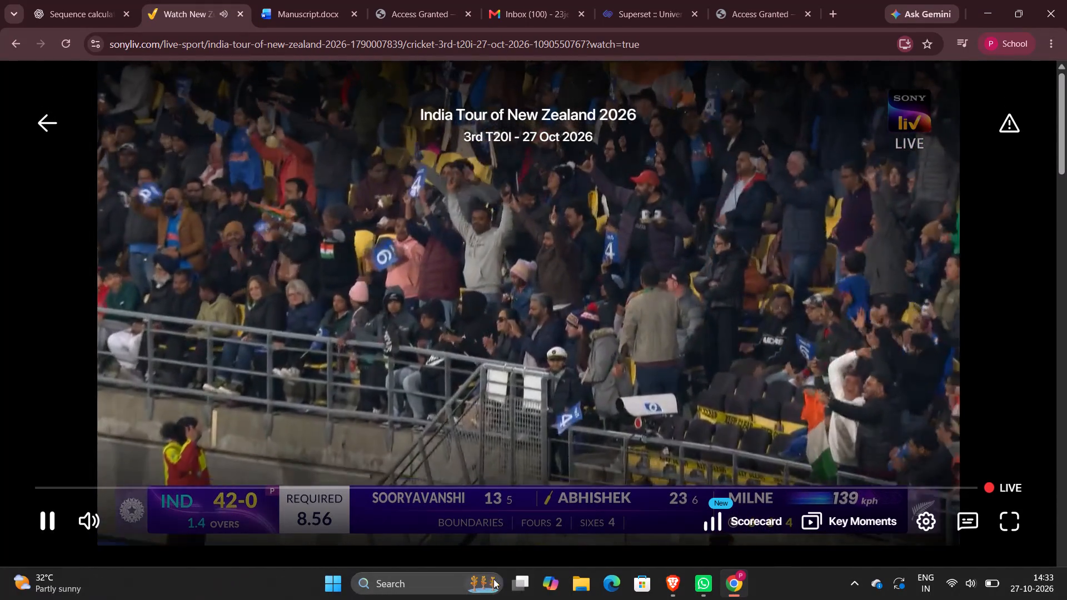
Switch to File Explorer and copy the PDF whose name ends in "Consultant_" from last month's files in Downloads.
left_click(590, 587)
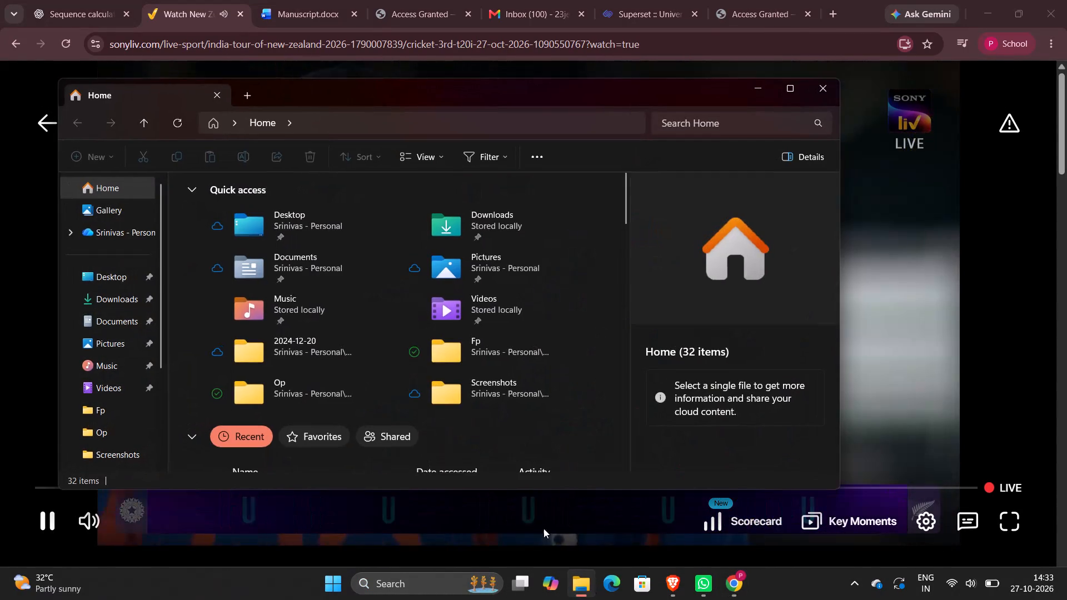
left_click(126, 298)
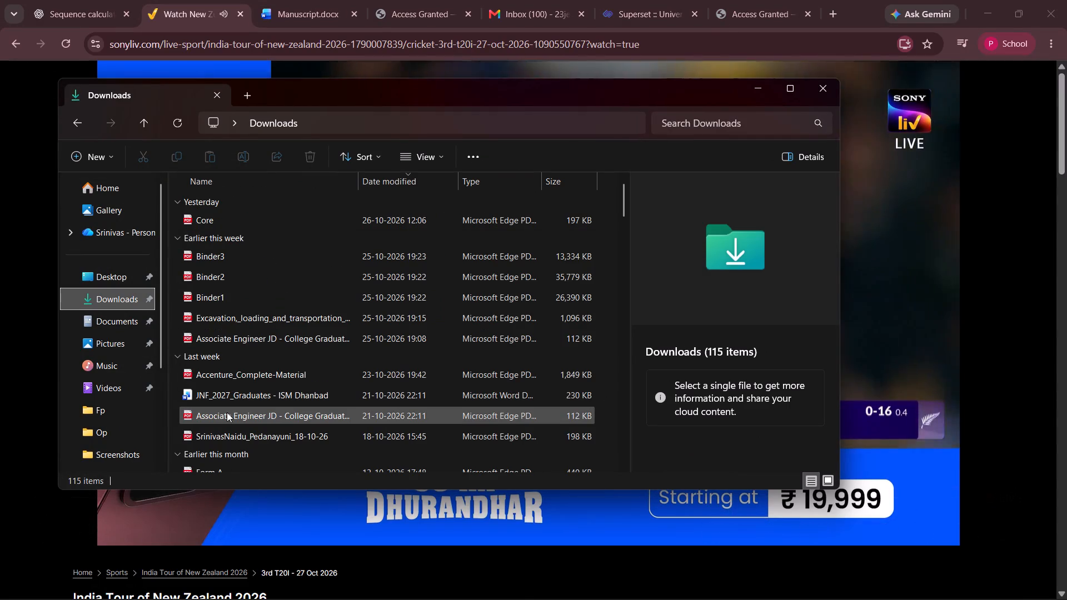
scroll(227, 412, "down", 3)
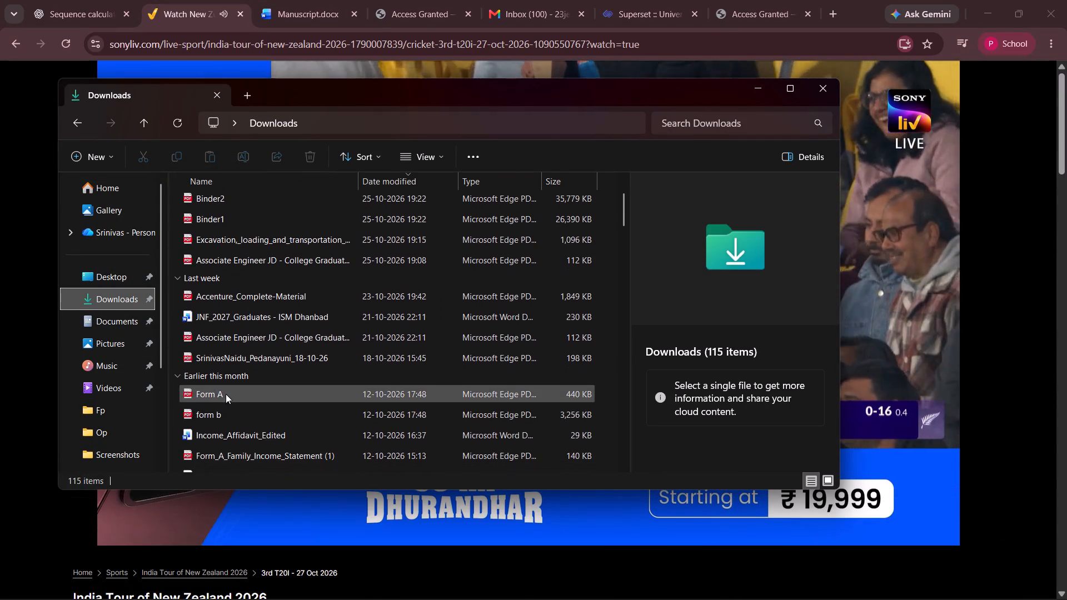
scroll(223, 374, "down", 1)
scroll(191, 209, "down", 1)
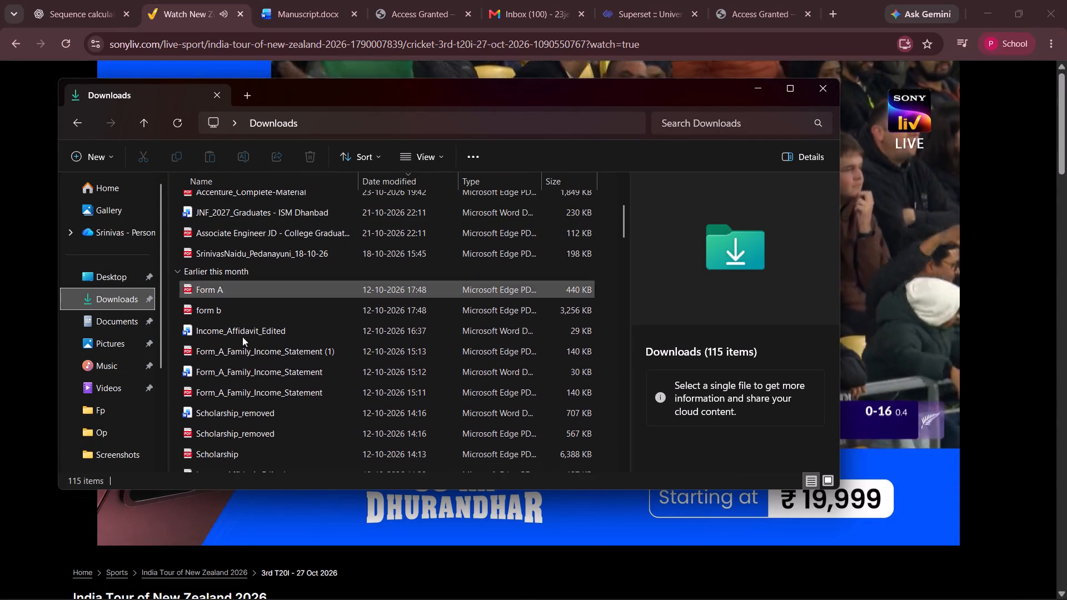
scroll(266, 342, "down", 1)
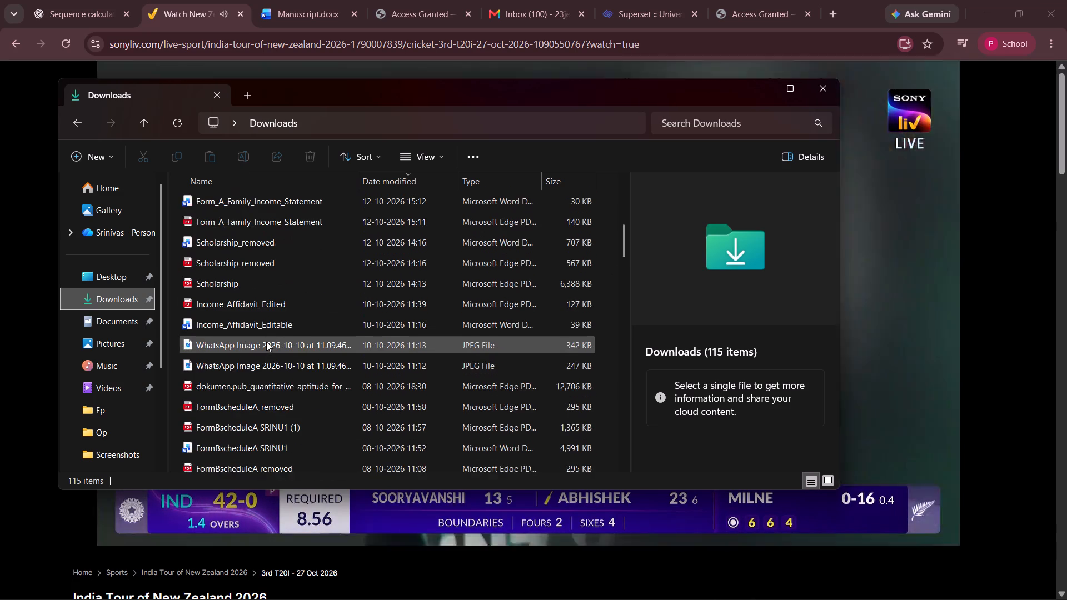
scroll(266, 342, "down", 2)
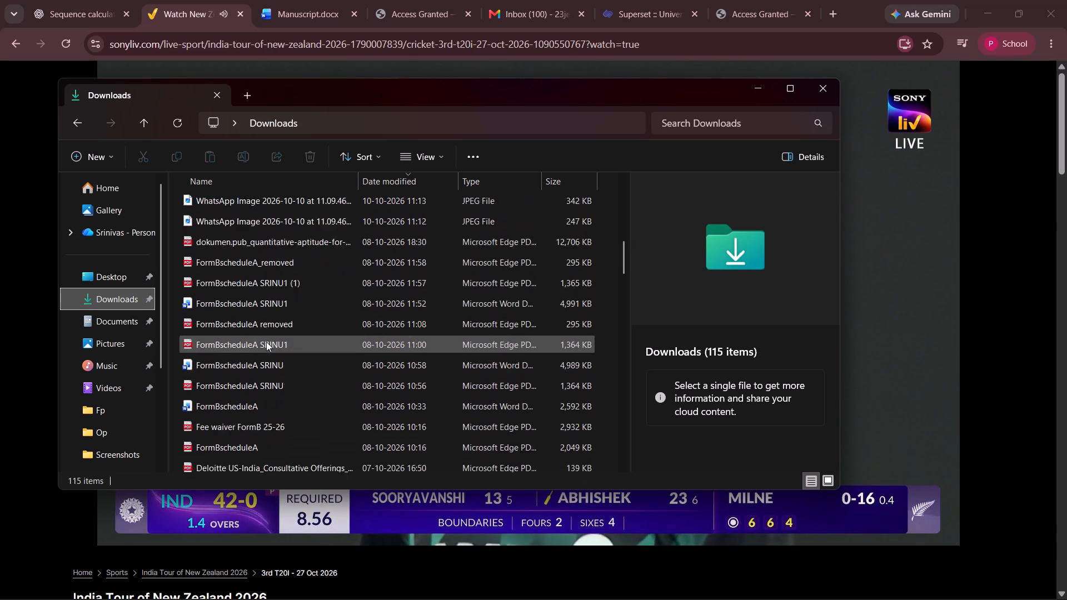
scroll(266, 342, "down", 2)
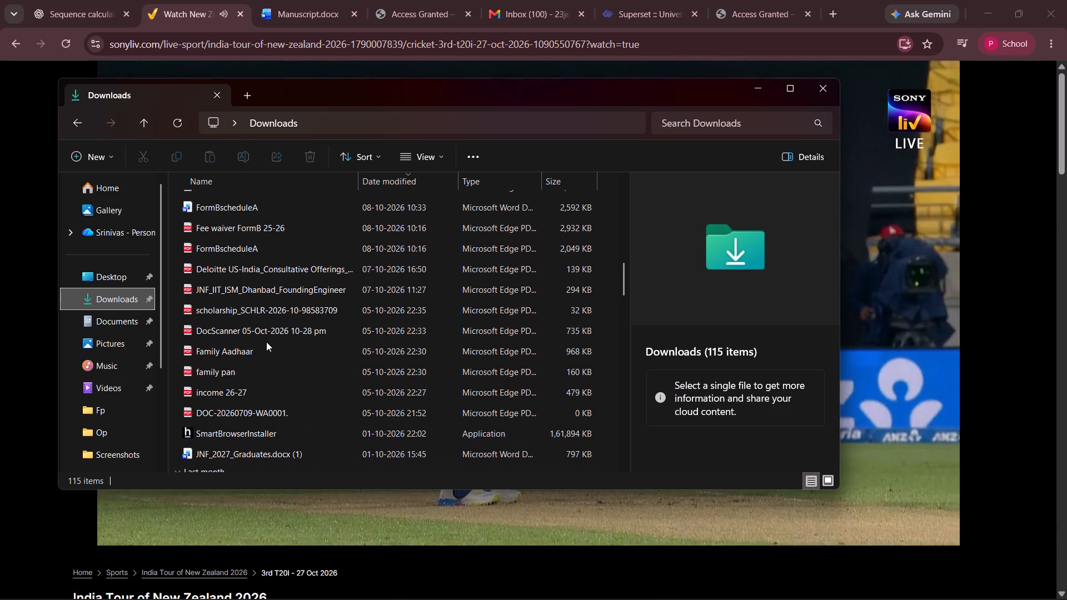
scroll(266, 342, "down", 2)
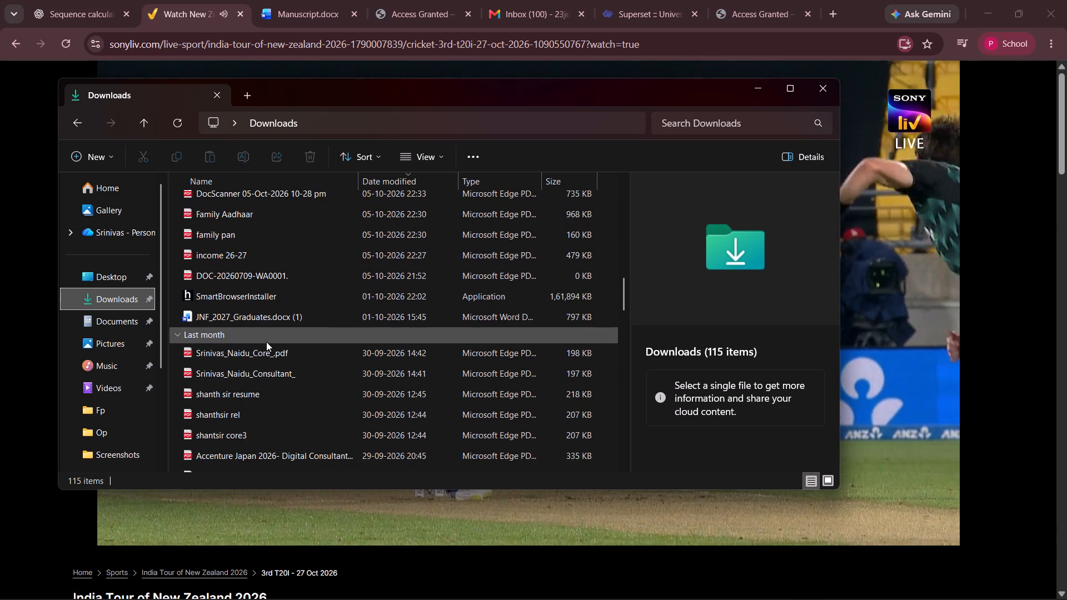
left_click(222, 380)
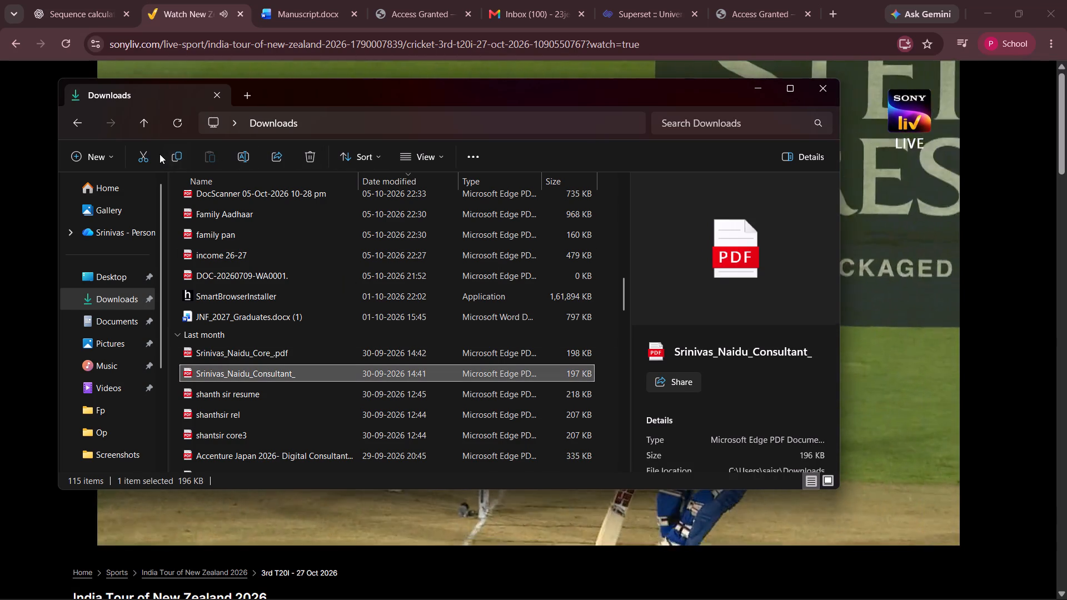
left_click_drag(159, 154, 173, 155)
left_click(173, 155)
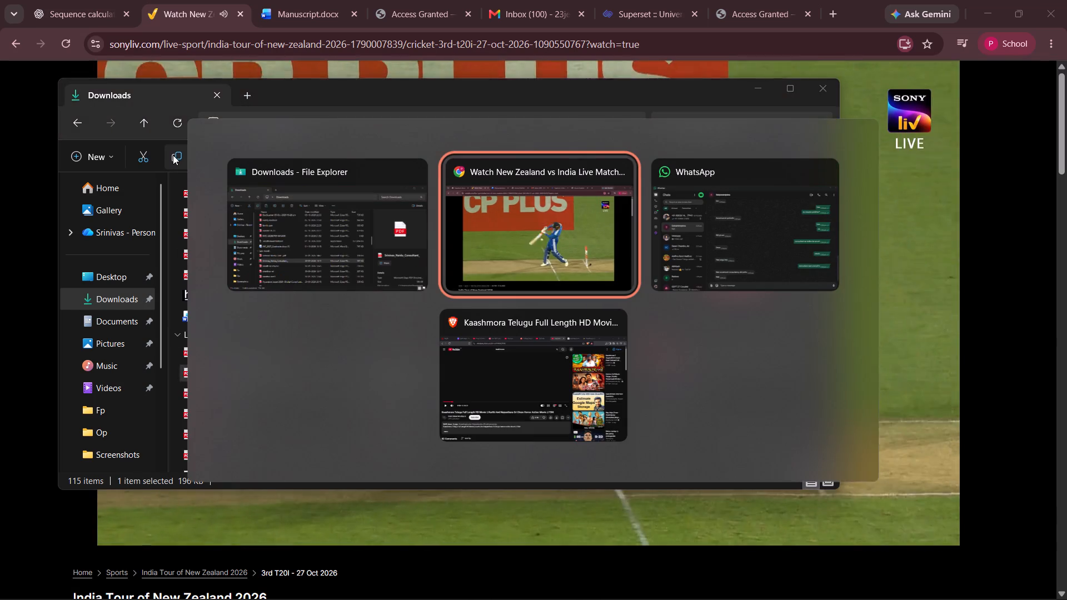
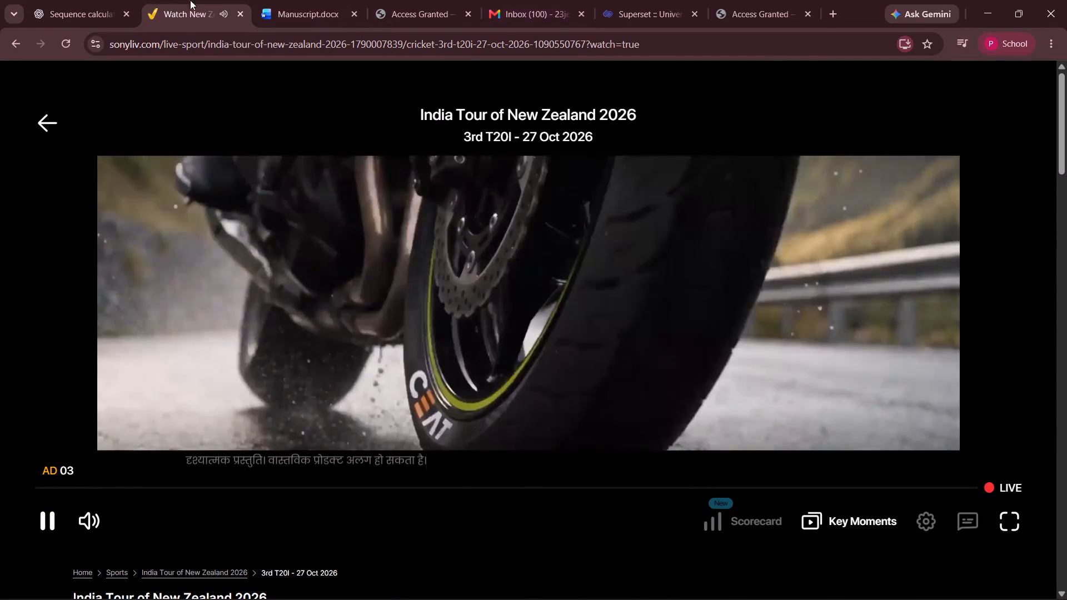
Switch to the Superset profile page in Chrome and download the resume named DA from My Resume.
left_click(621, 0)
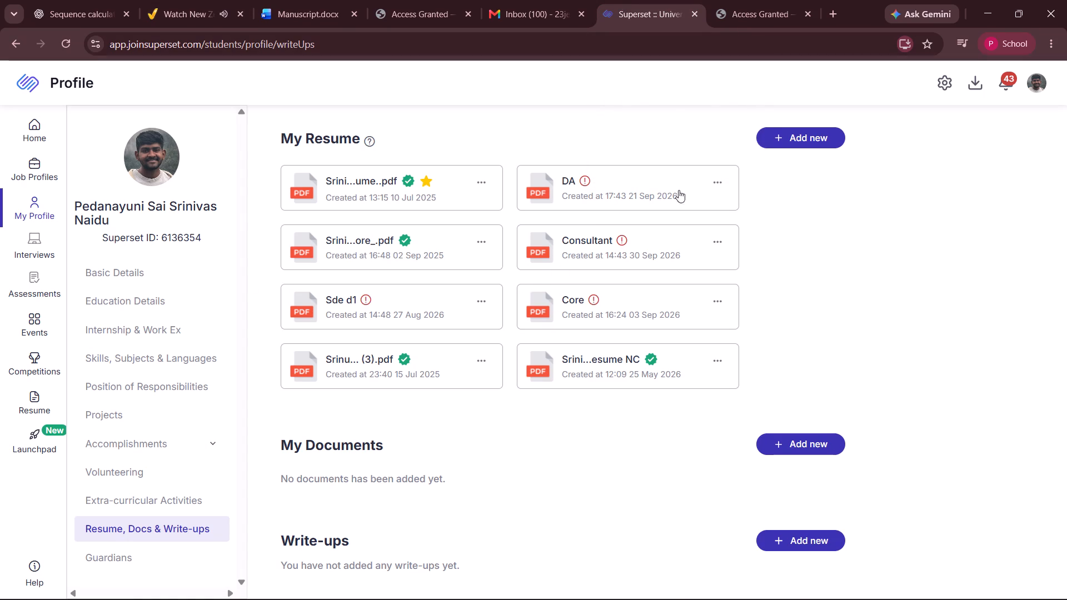
left_click(719, 179)
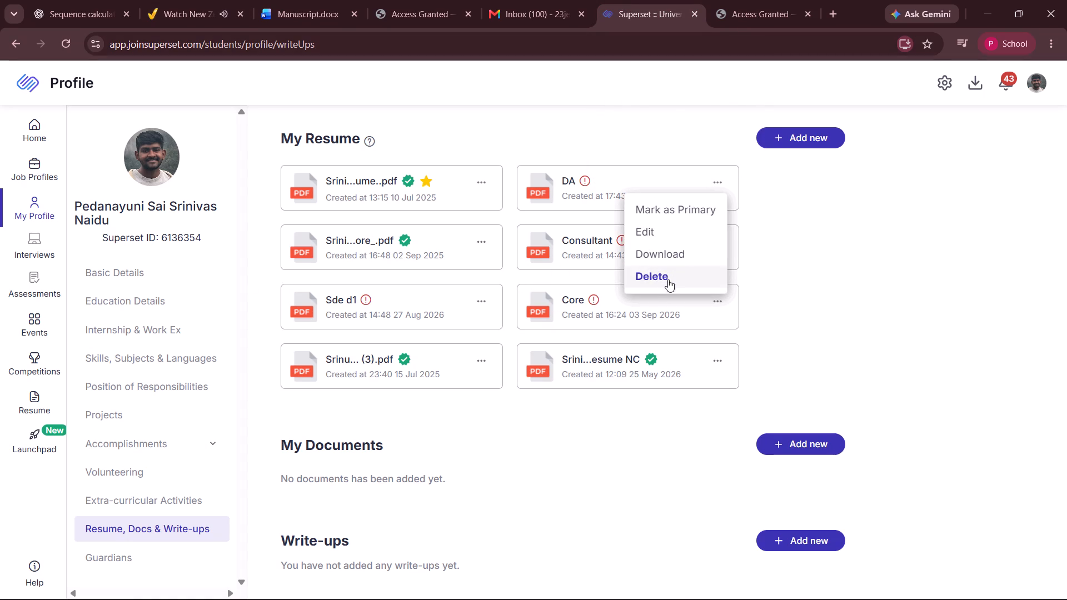
left_click(670, 260)
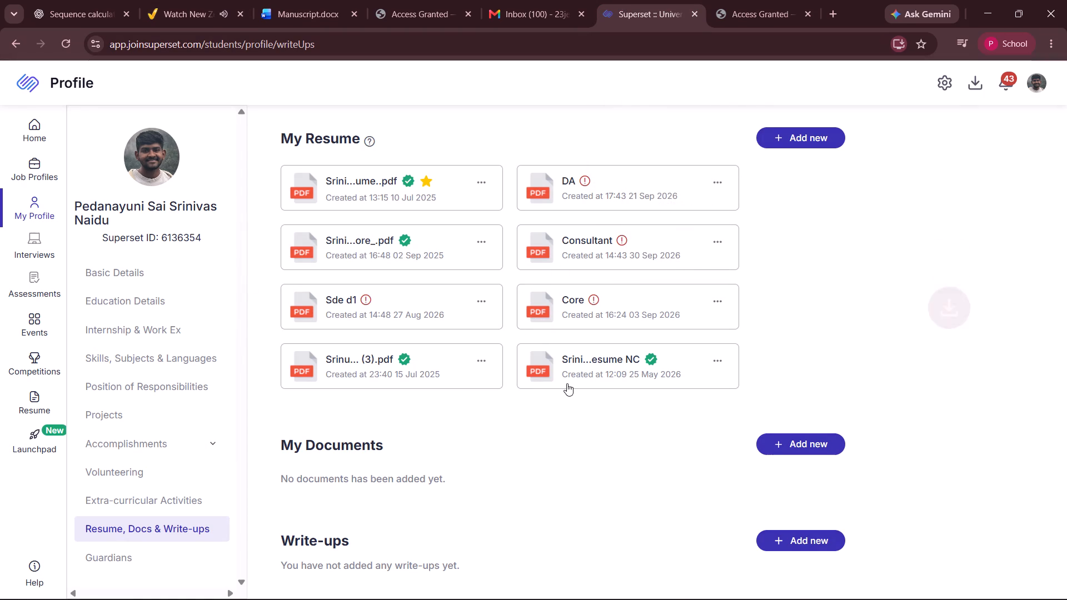
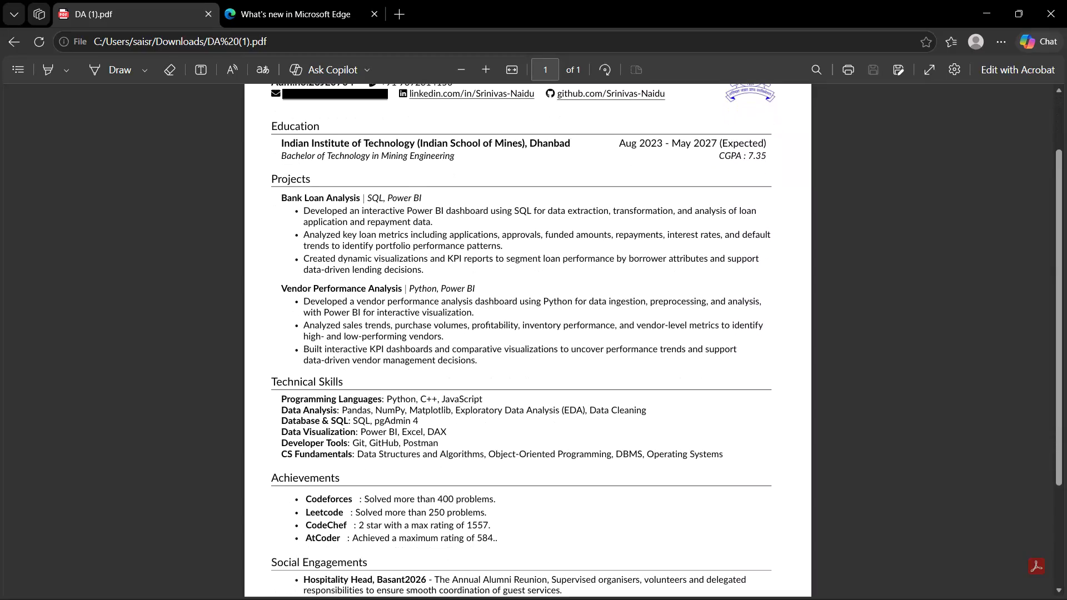
Review the downloaded DA (1).pdf resume through its Social Engagements section and back to the header.
scroll(450, 421, "down", 2)
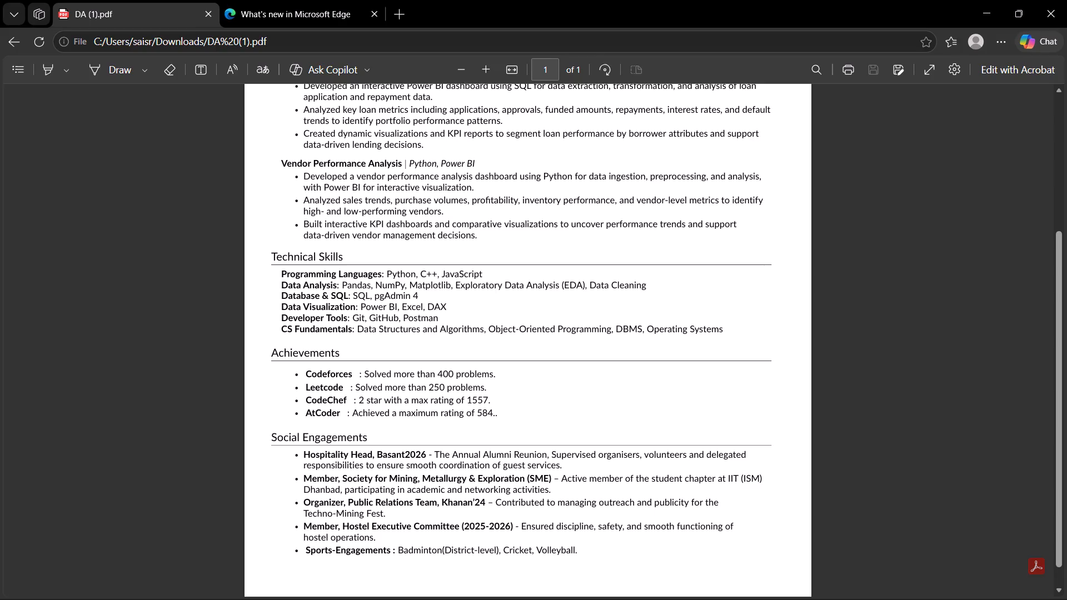
scroll(450, 421, "up", 2)
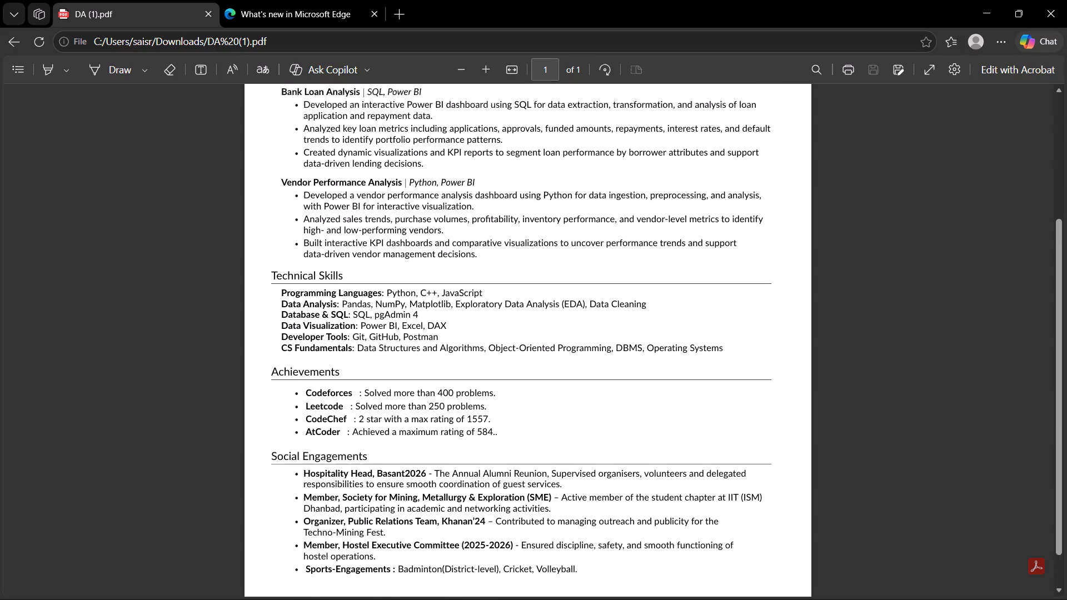
scroll(450, 421, "up", 4)
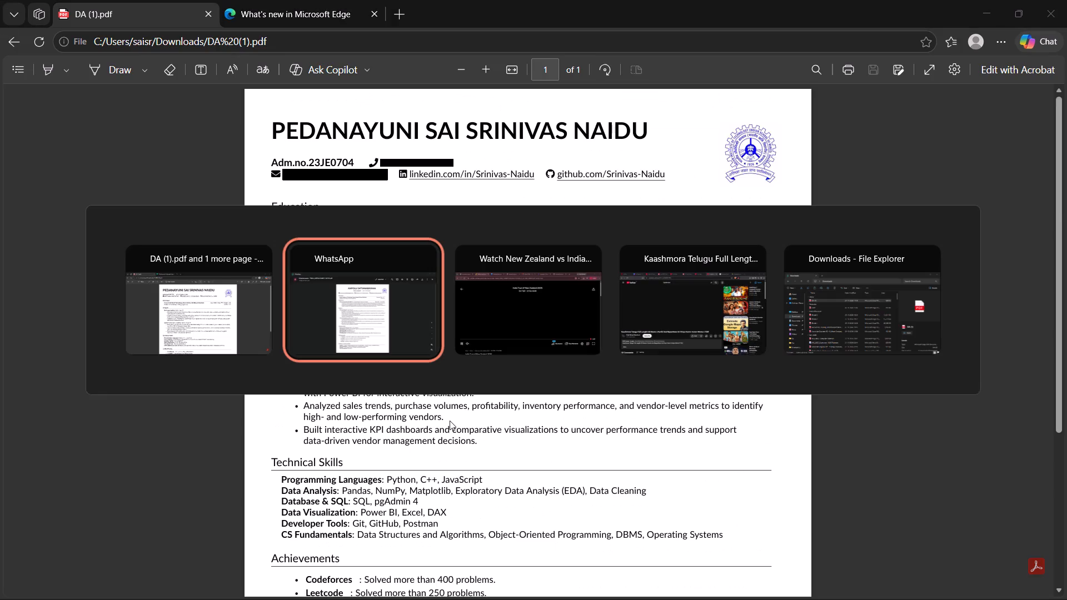
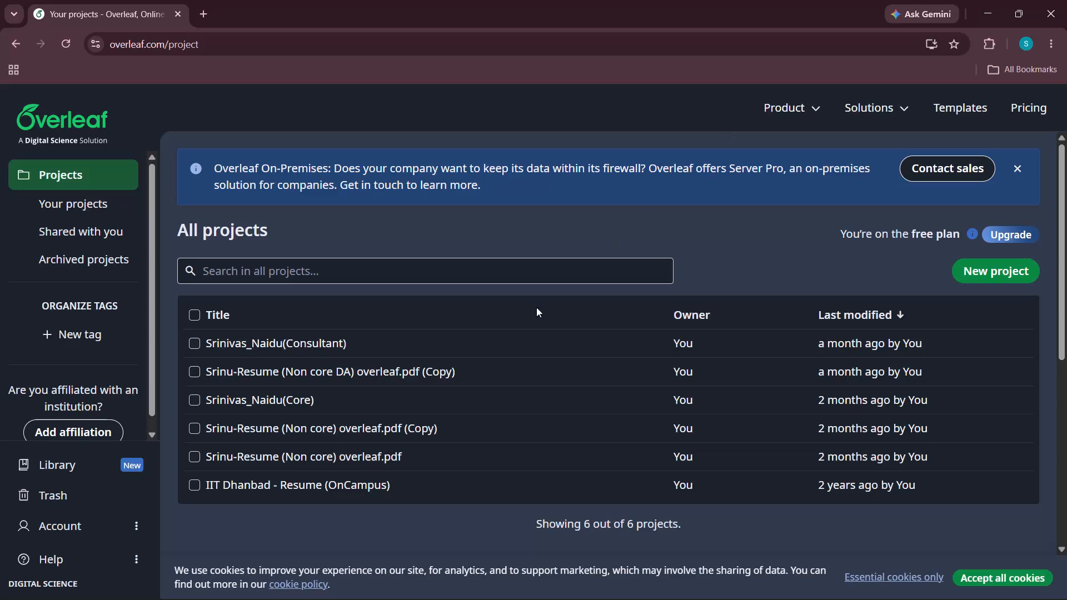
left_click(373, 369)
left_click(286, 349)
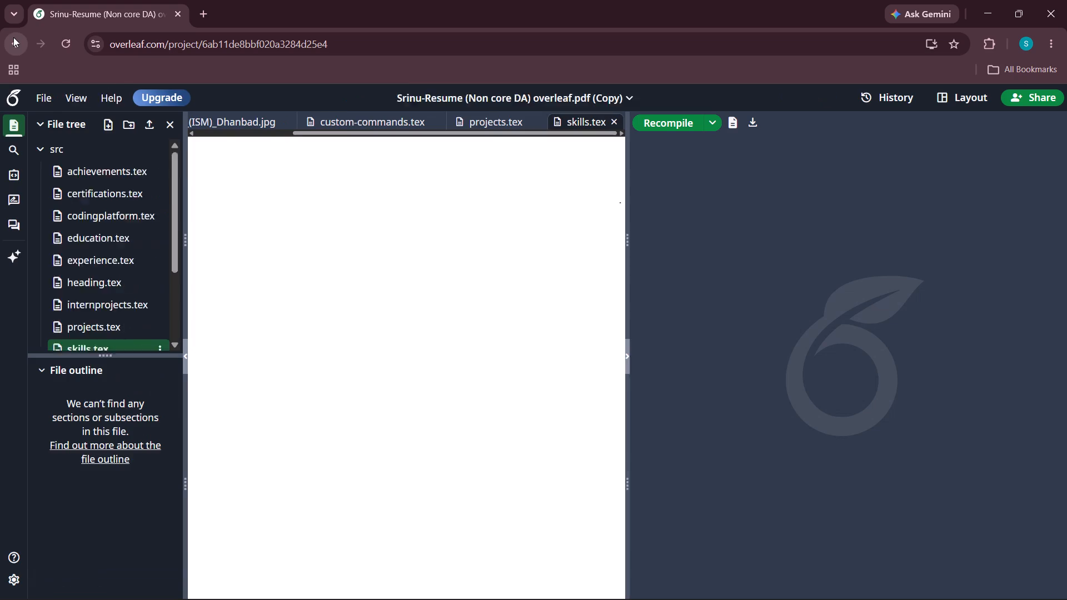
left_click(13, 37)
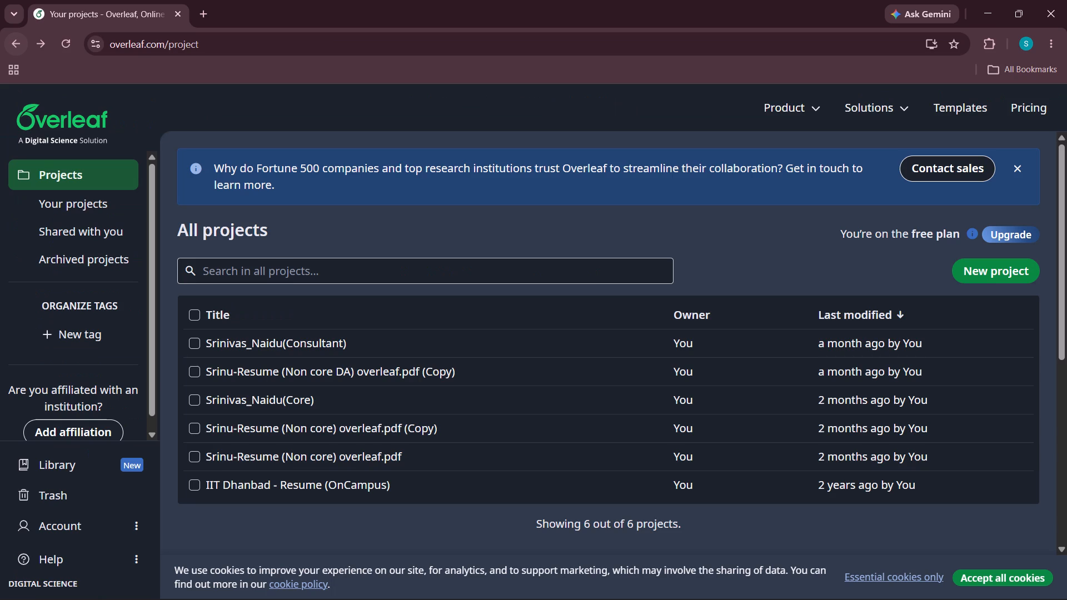
Open the Consultant resume project and make a copy of it, with "final" at the end of the name instead of "(Copy)".
left_click(307, 338)
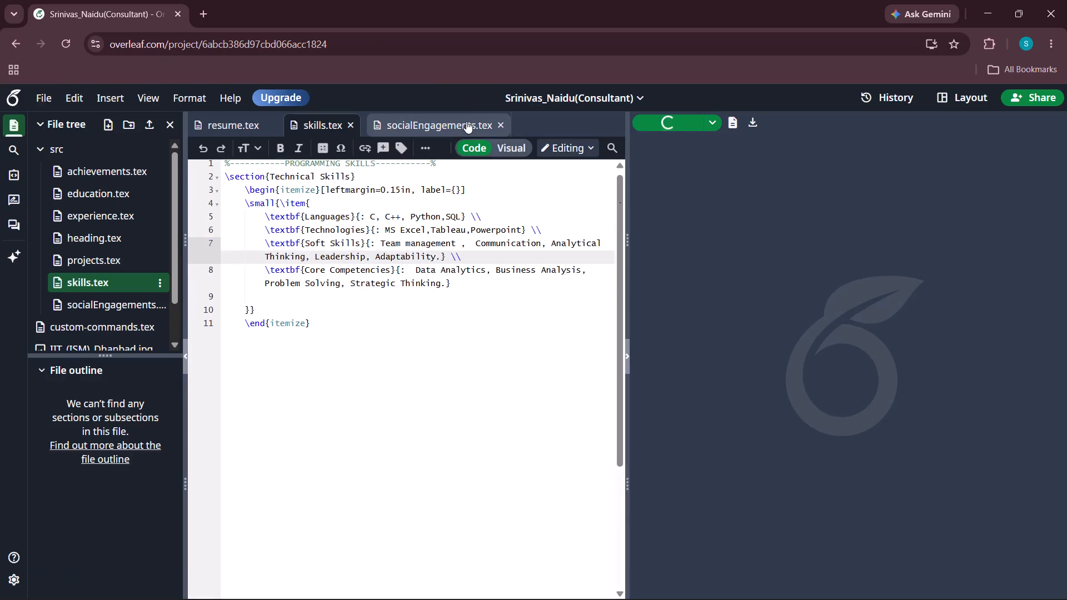
left_click(582, 97)
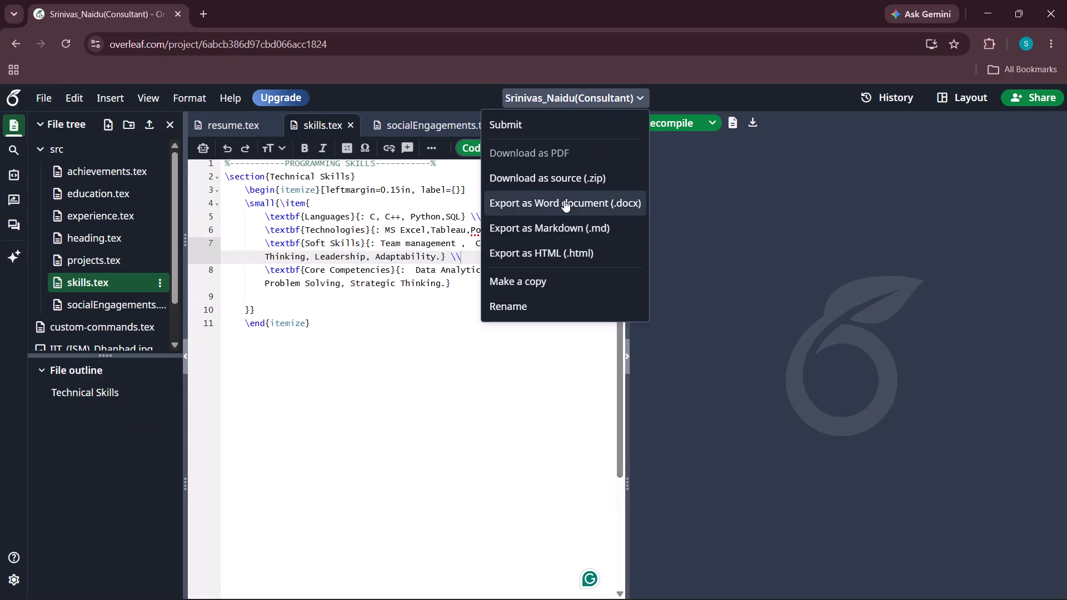
left_click(516, 290)
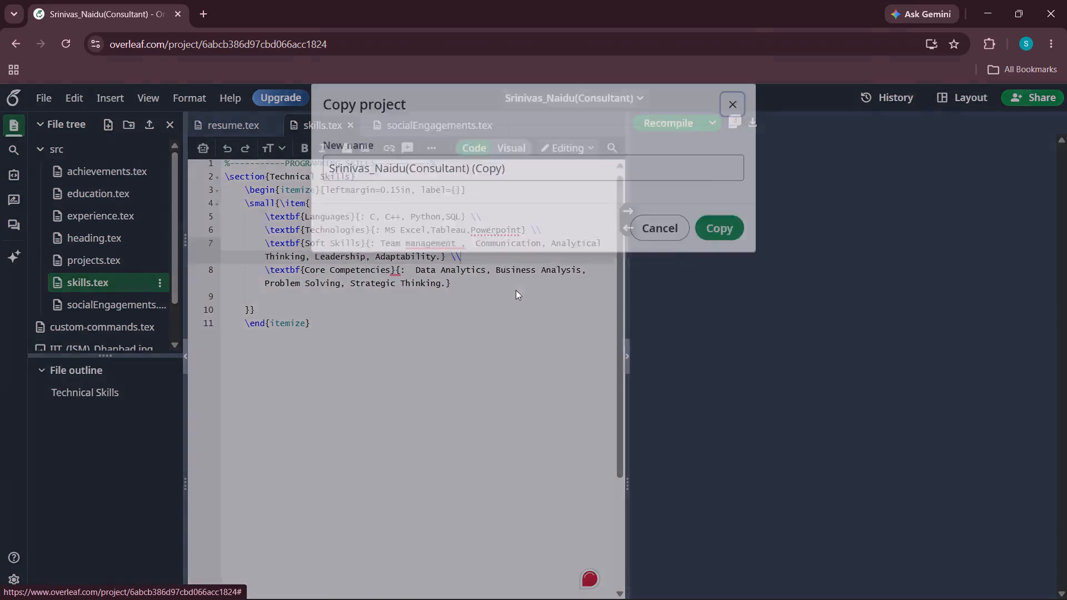
left_click(537, 184)
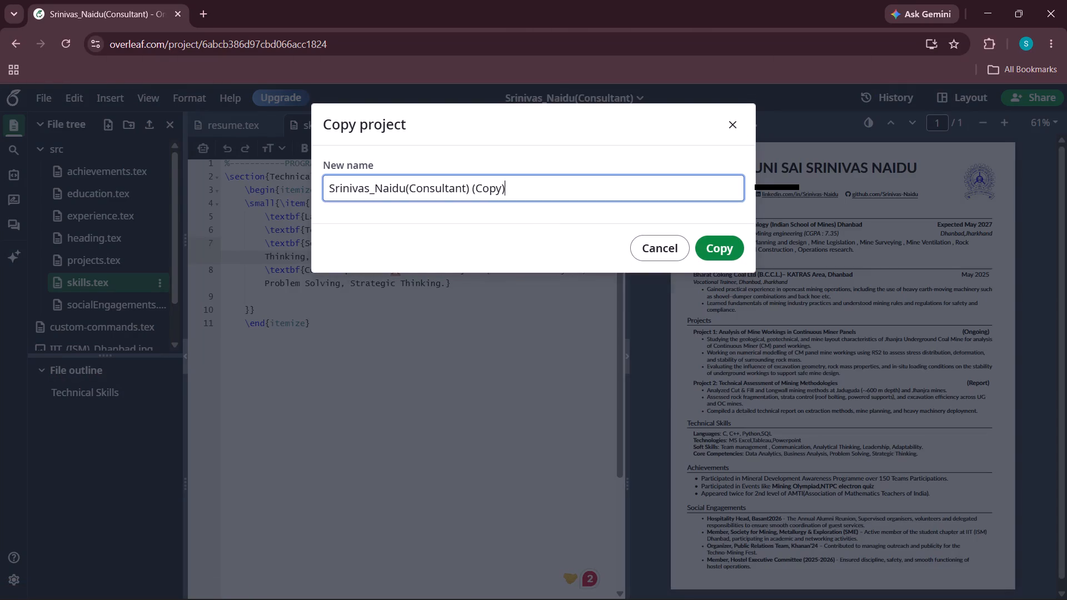
key("BackSpace")
key("BackSpace")
key("BackSpace")
key("BackSpace")
key("BackSpace")
key("BackSpace")
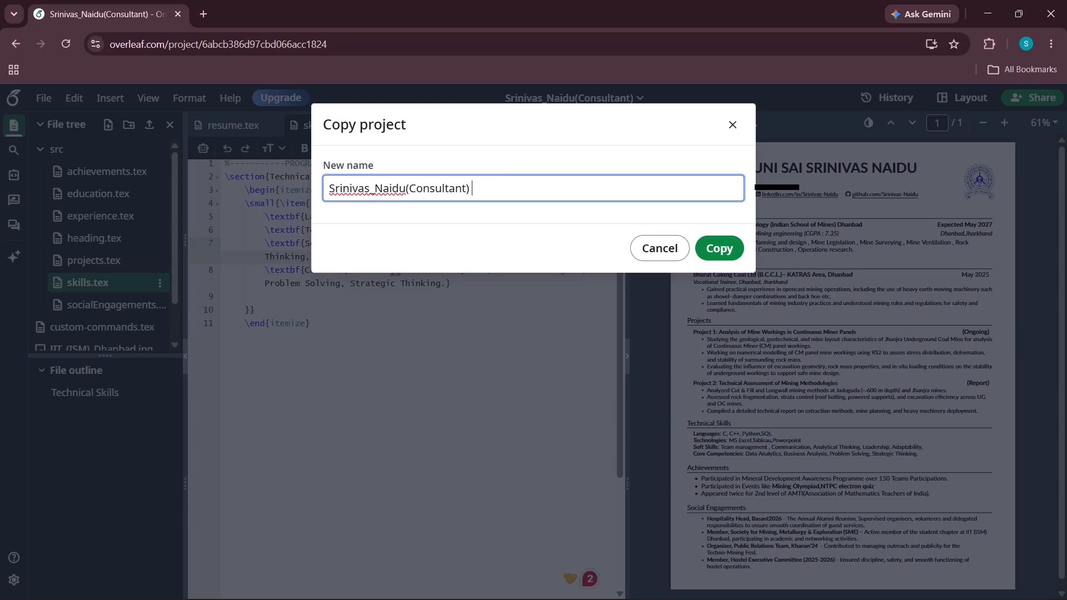
type("final")
key("Return")
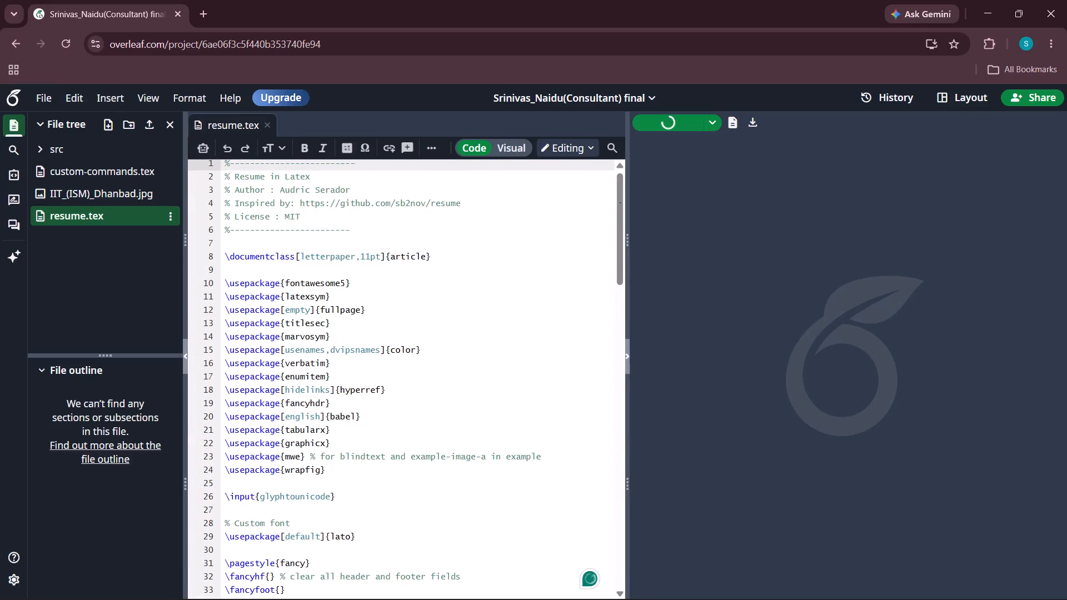
Examine the copied project's src files and its compiled resume down to Social Engagements, then open achievements.tex.
left_click(74, 153)
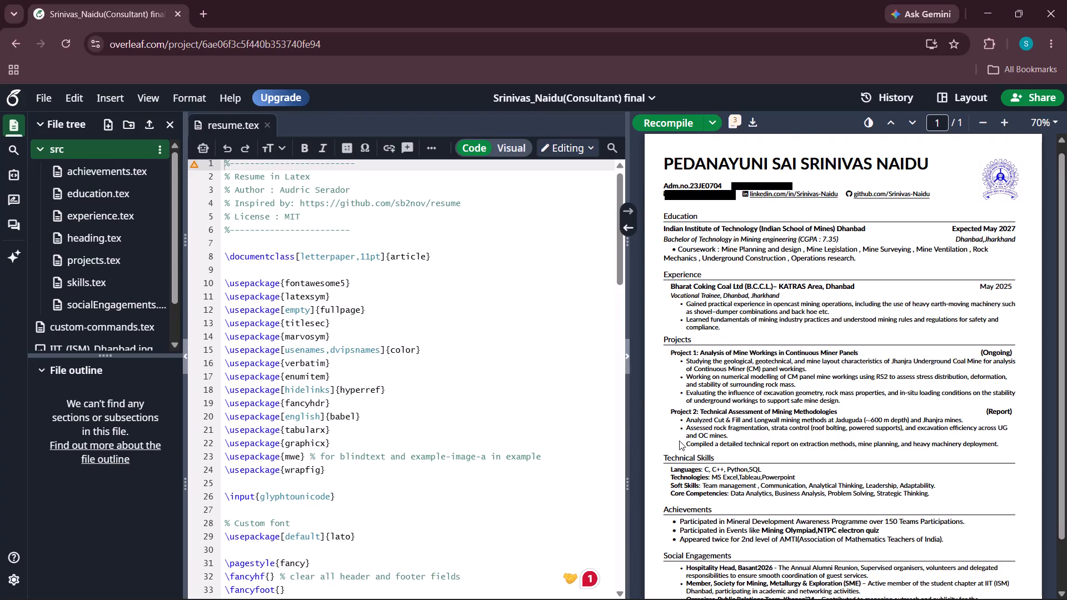
scroll(679, 441, "down", 1)
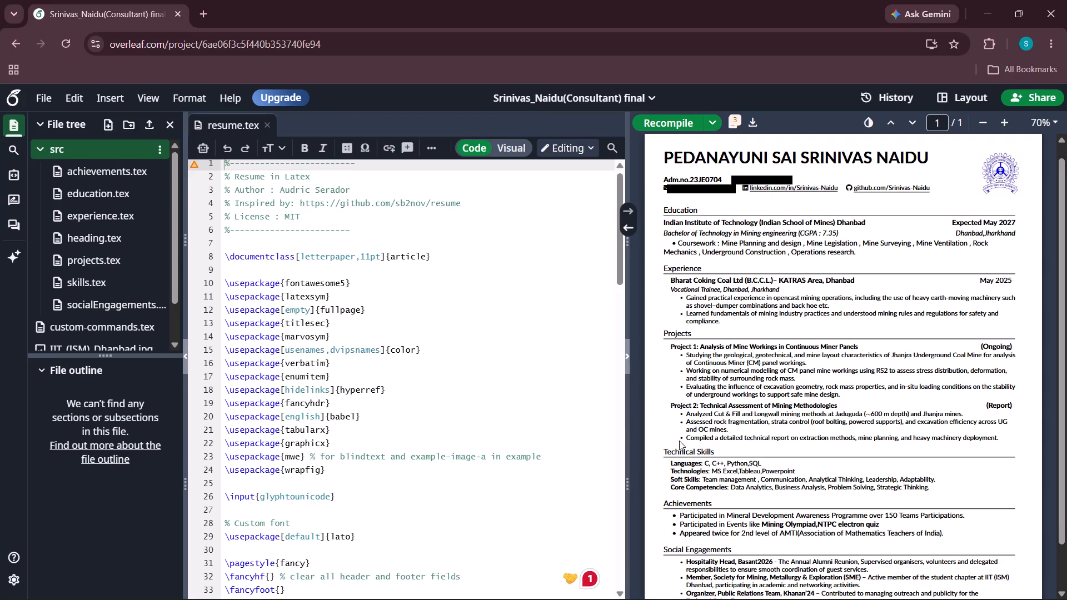
scroll(679, 441, "down", 1)
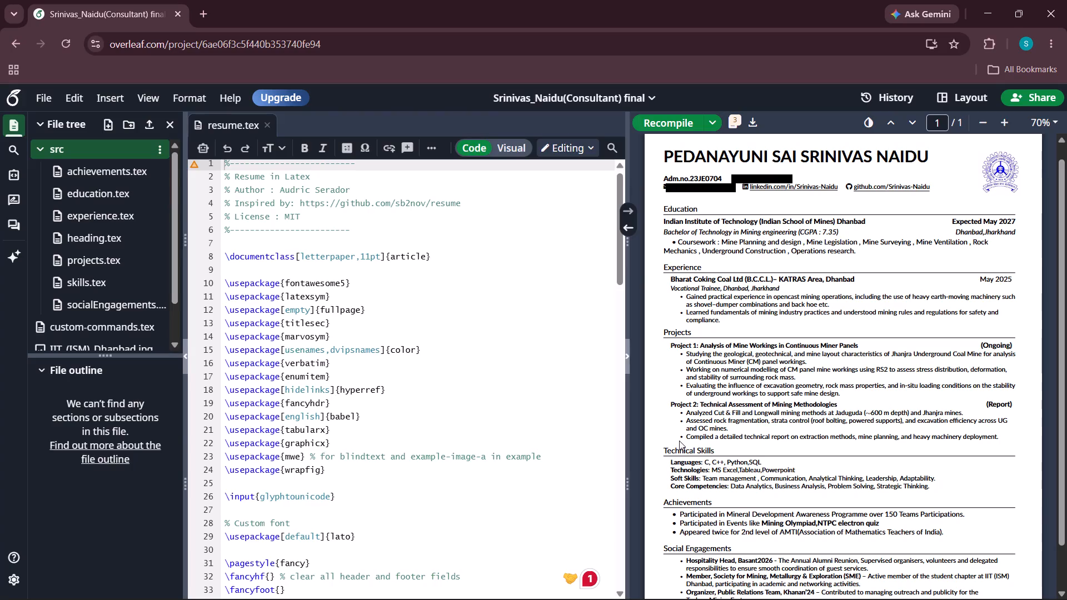
scroll(679, 441, "down", 1)
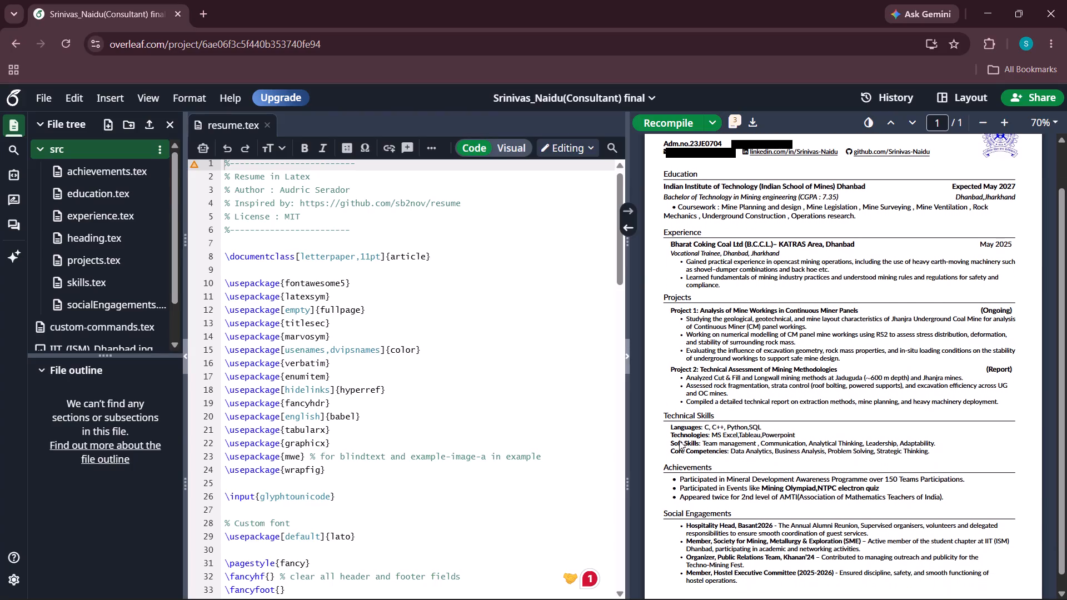
scroll(679, 441, "down", 2)
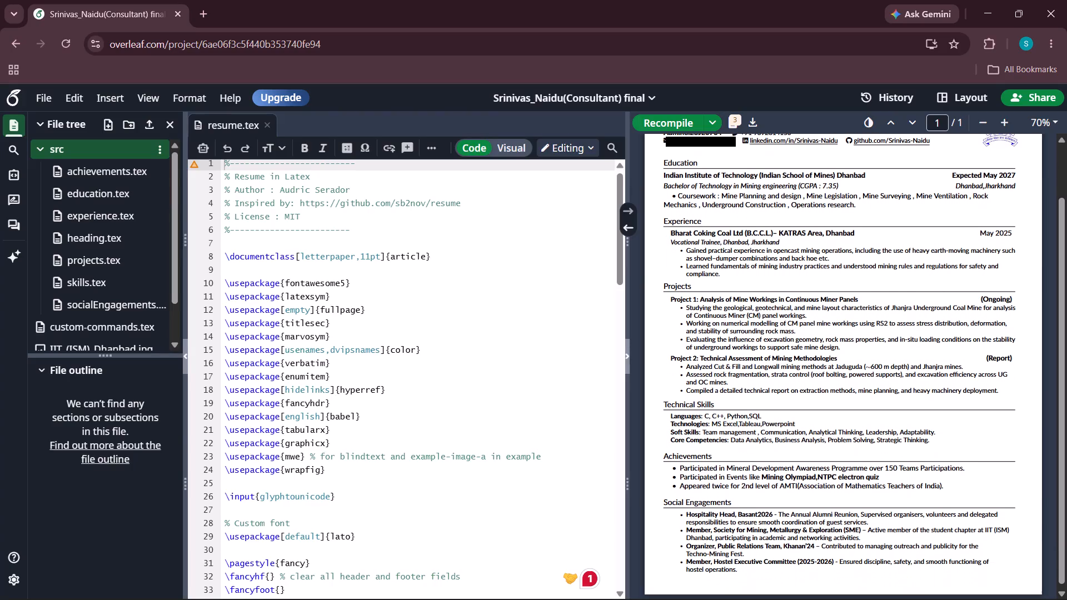
scroll(679, 441, "down", 1)
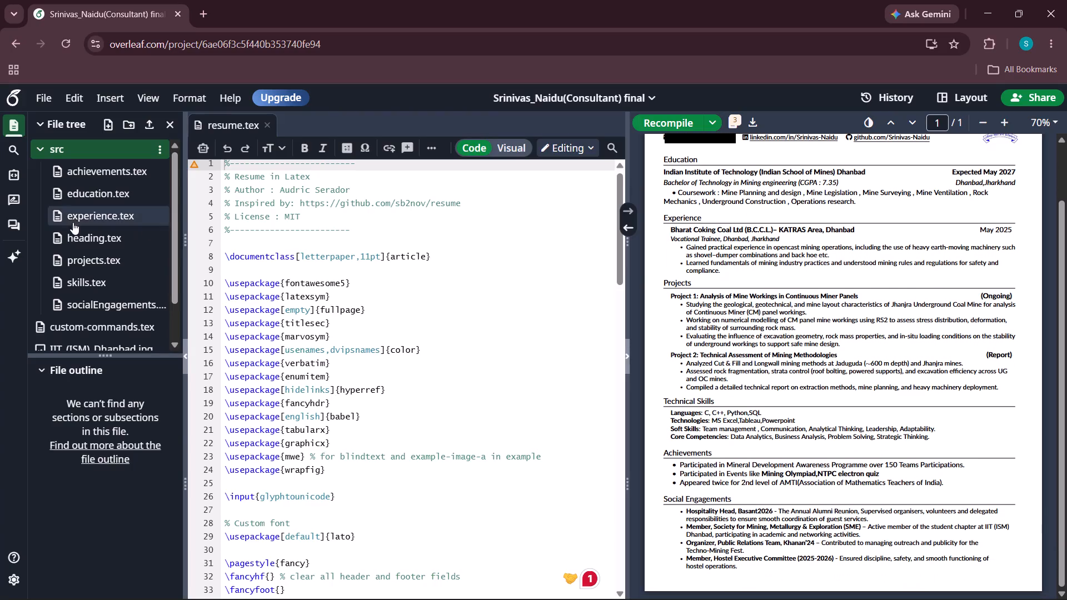
left_click(72, 180)
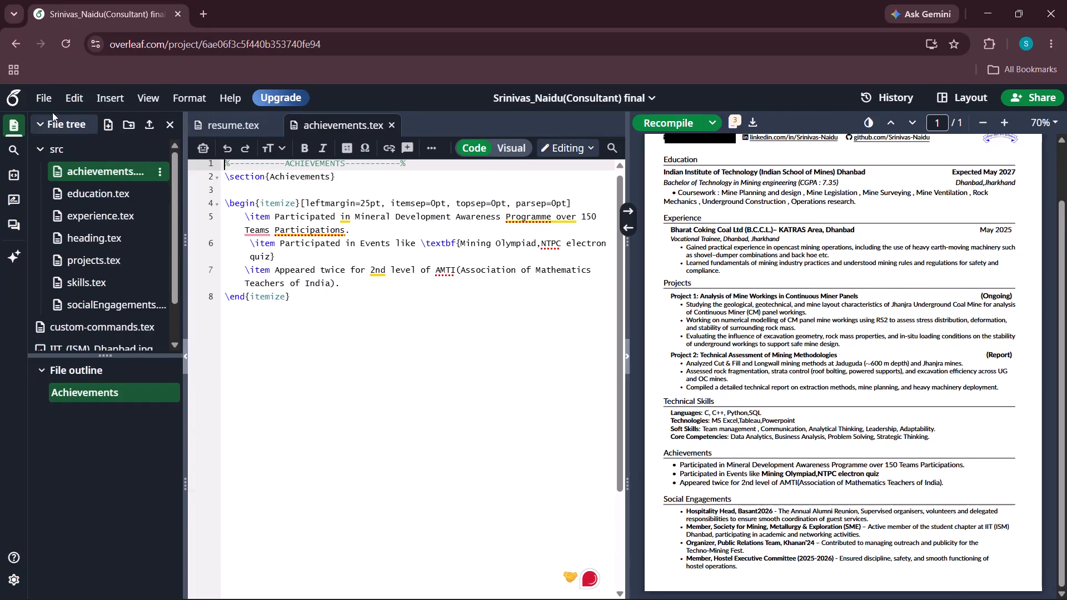
Return to the project list and examine the compiled resume in the "(Non core) overleaf.pdf (Copy)" project.
left_click(8, 97)
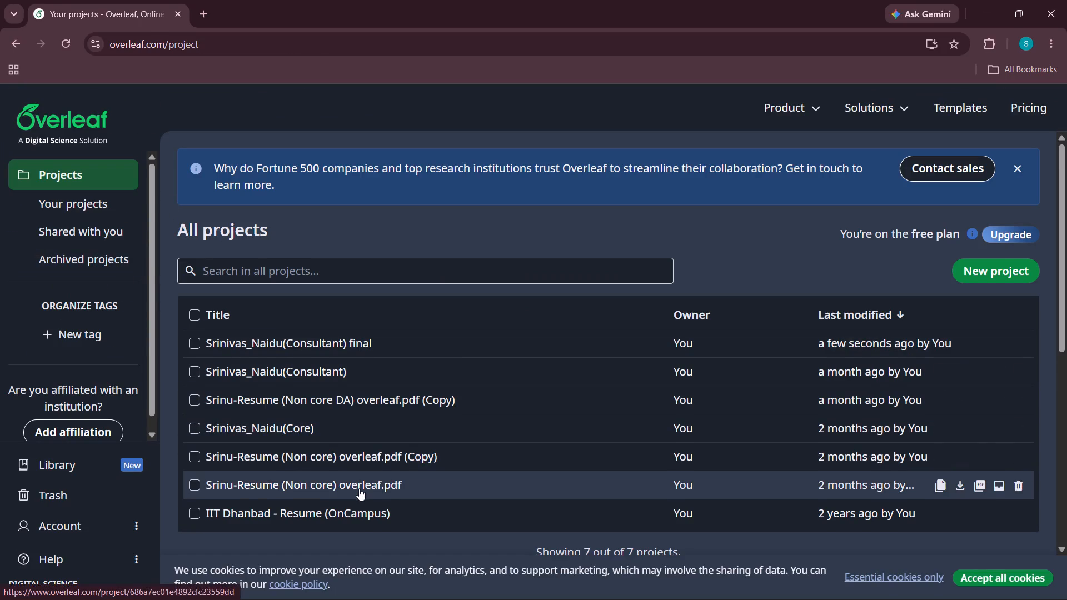
scroll(359, 488, "down", 1)
left_click(312, 361)
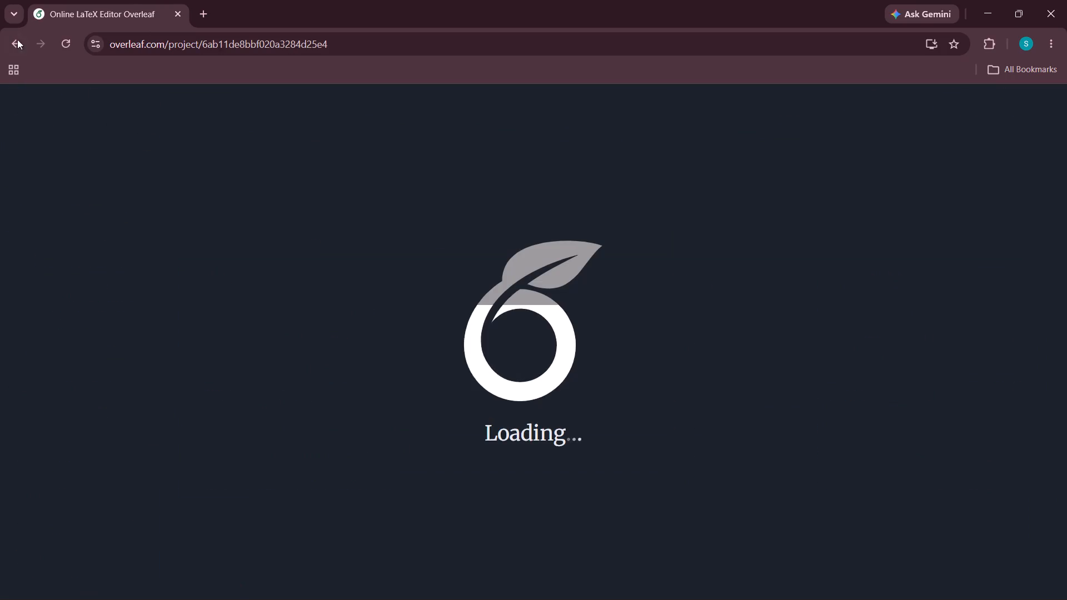
left_click(11, 37)
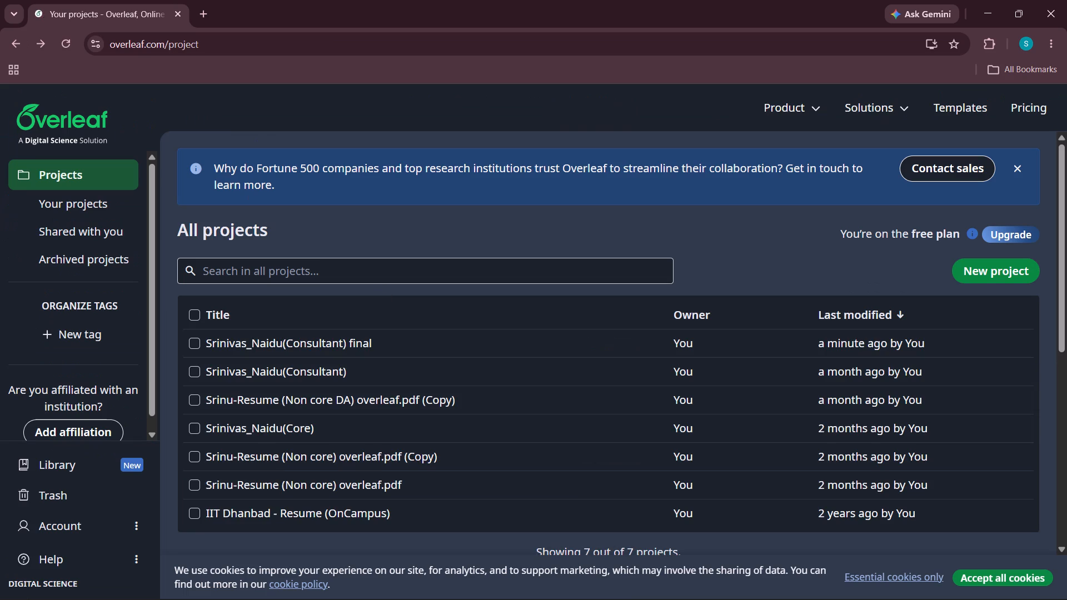
left_click(321, 454)
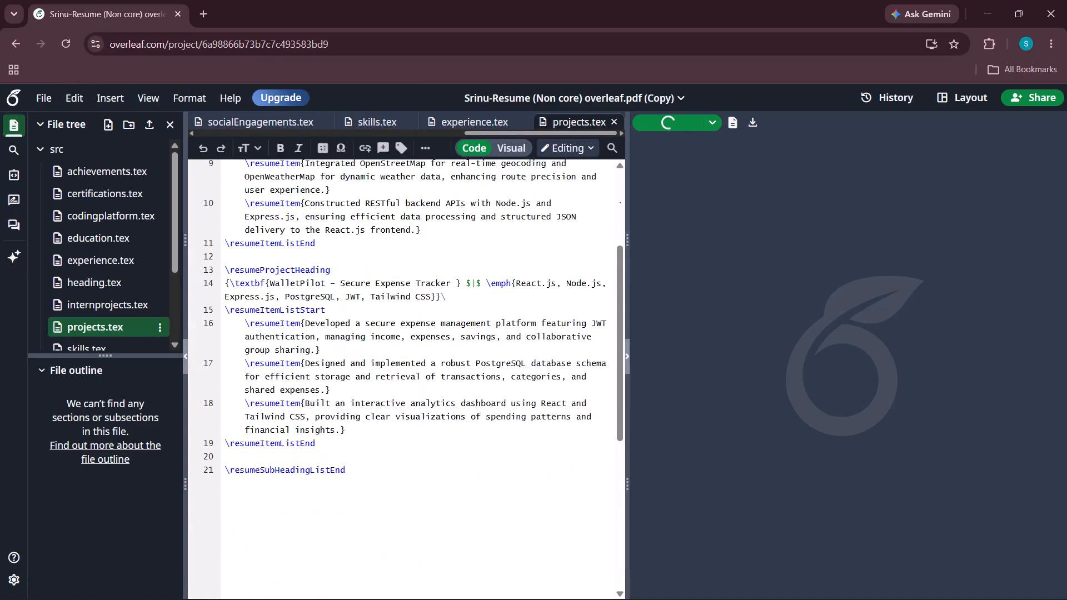
scroll(501, 371, "down", 1)
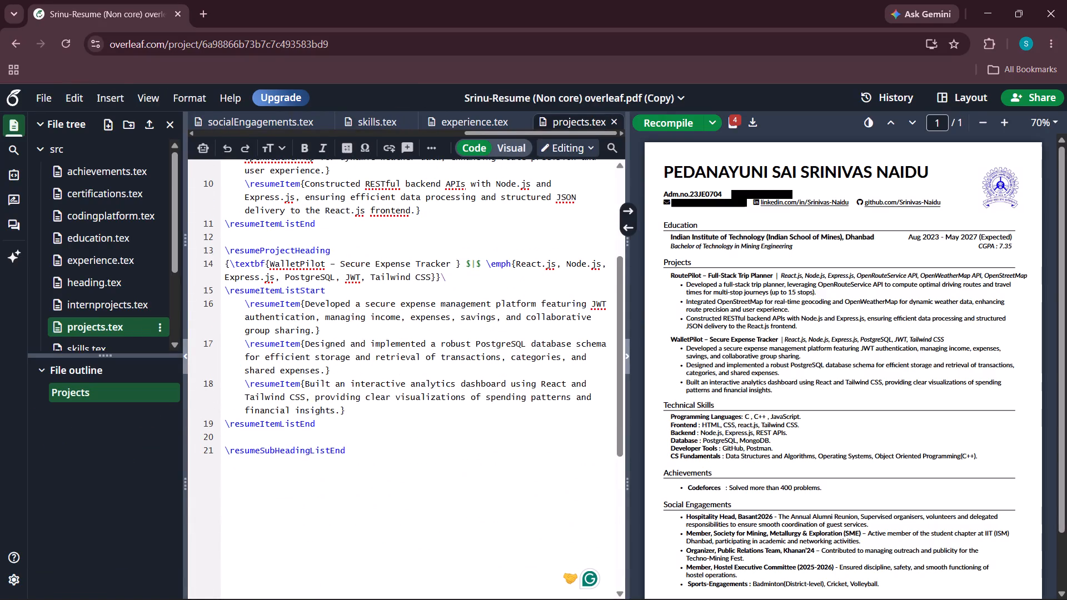
scroll(782, 424, "down", 1)
scroll(782, 424, "up", 1)
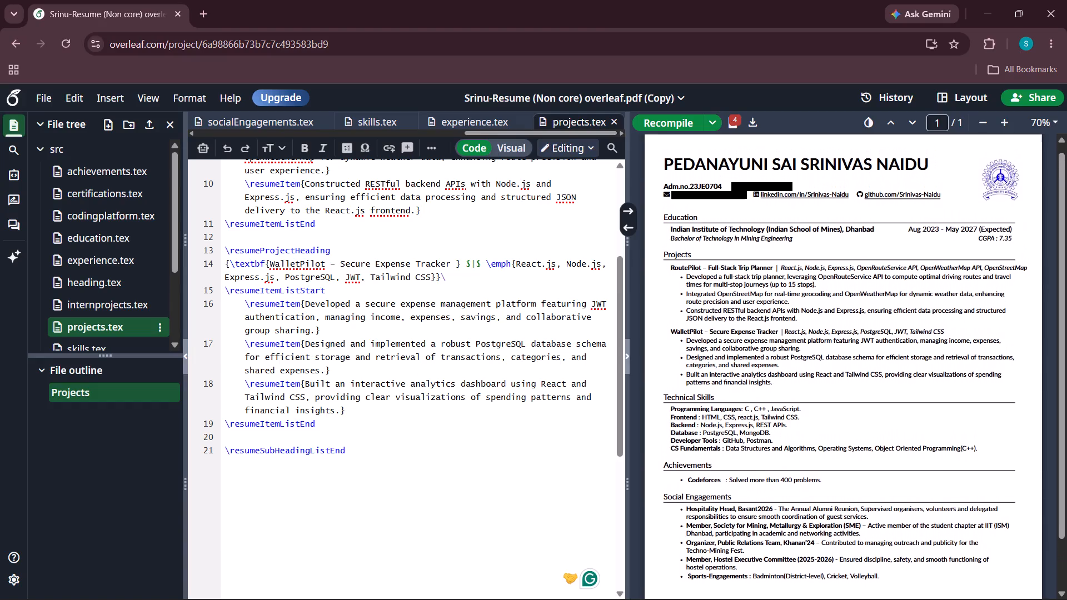
scroll(782, 424, "up", 1)
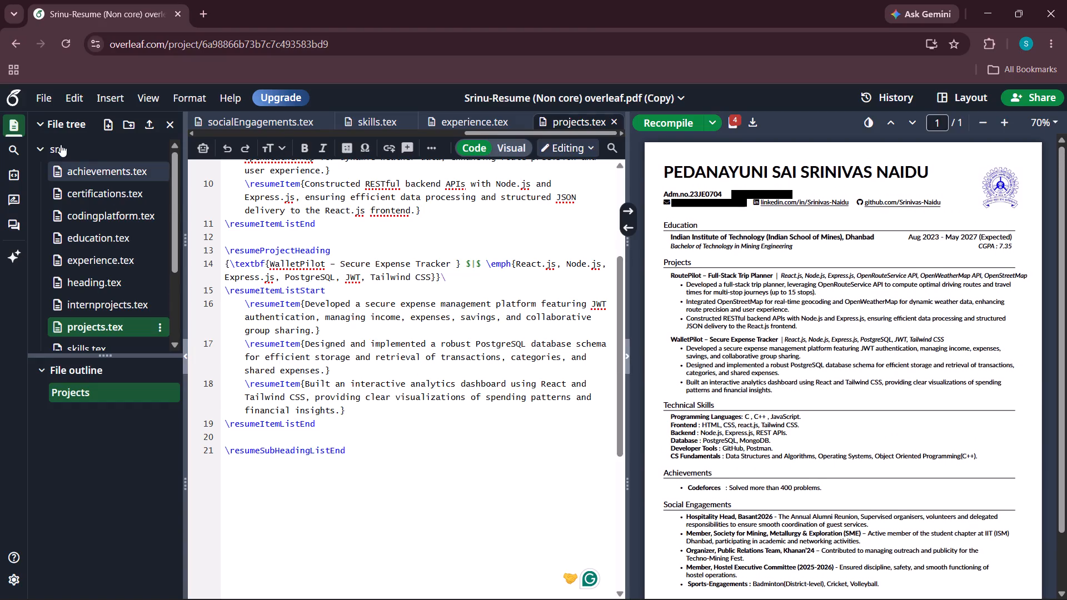
Go back to the project list and open the original "(Non core) overleaf.pdf" resume project.
left_click(22, 46)
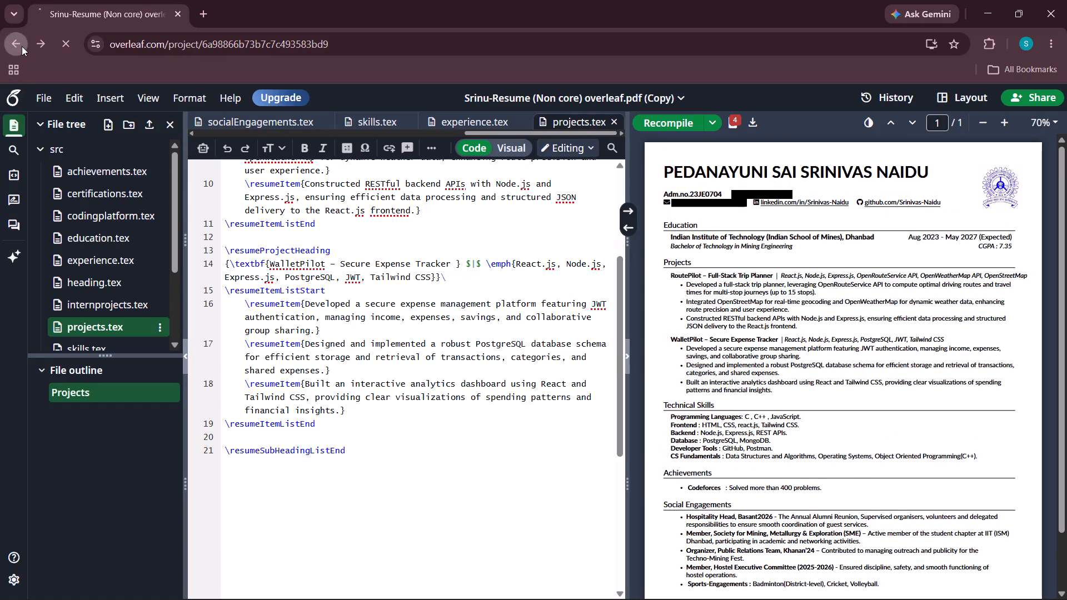
scroll(325, 454, "down", 1)
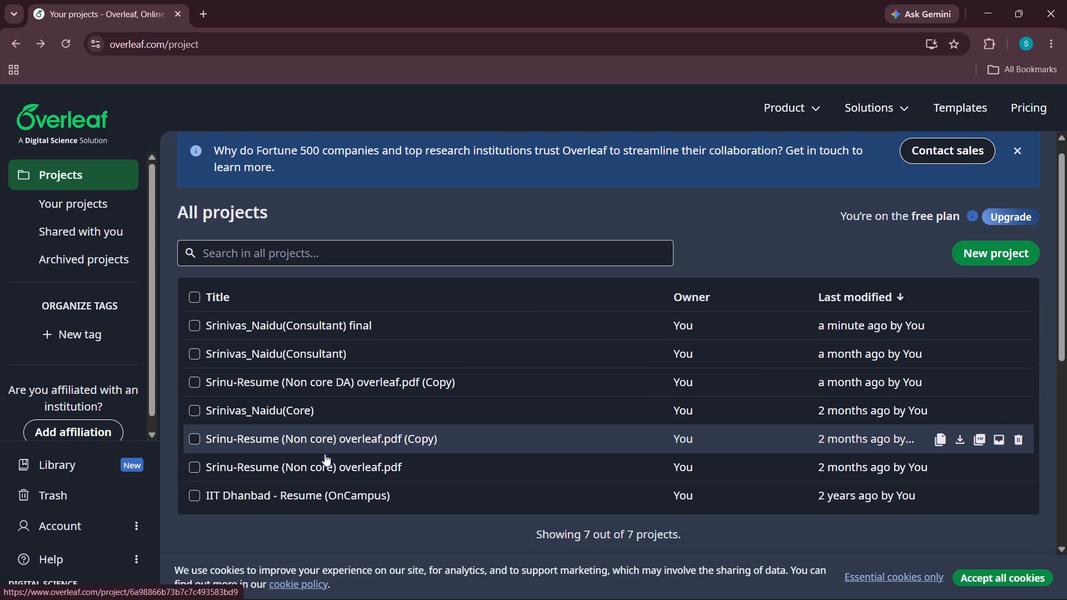
scroll(325, 454, "down", 1)
left_click(325, 454)
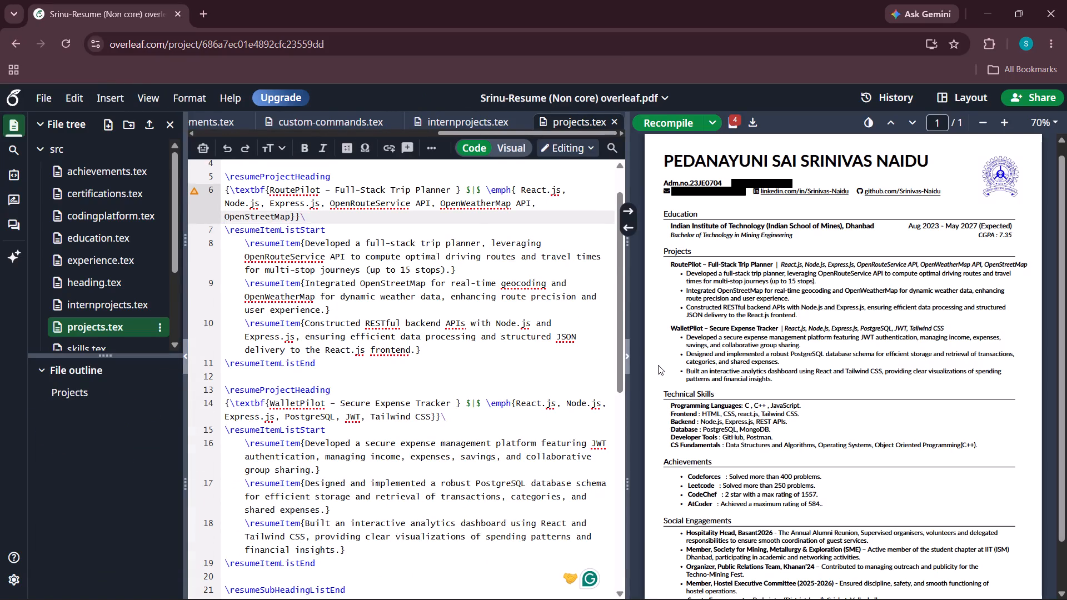
Check the Codeforces profile linked from the resume's Achievements section and close it again.
left_click(699, 478)
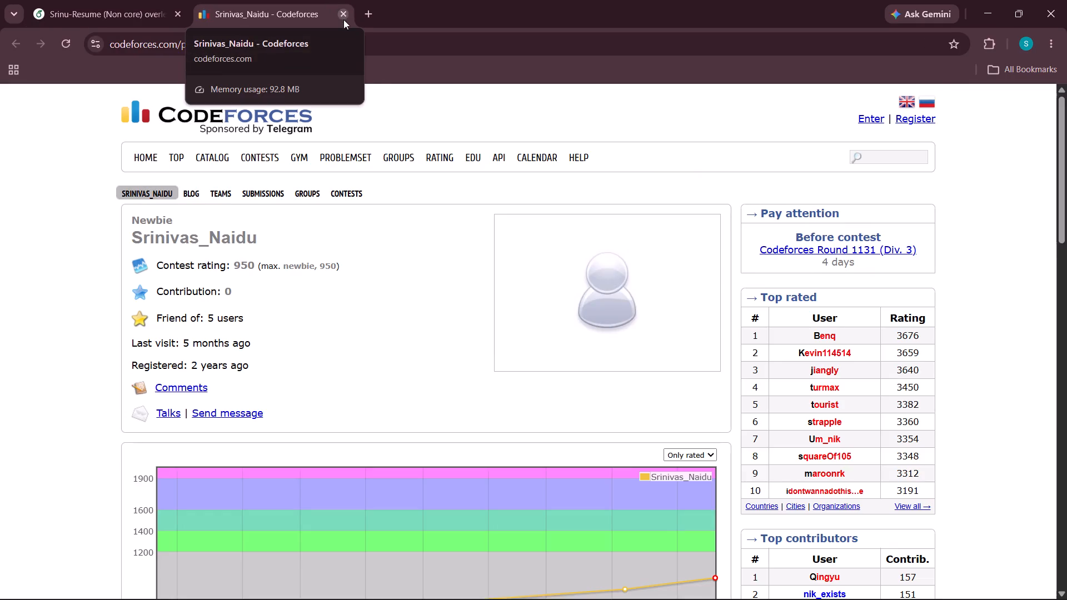
left_click(343, 19)
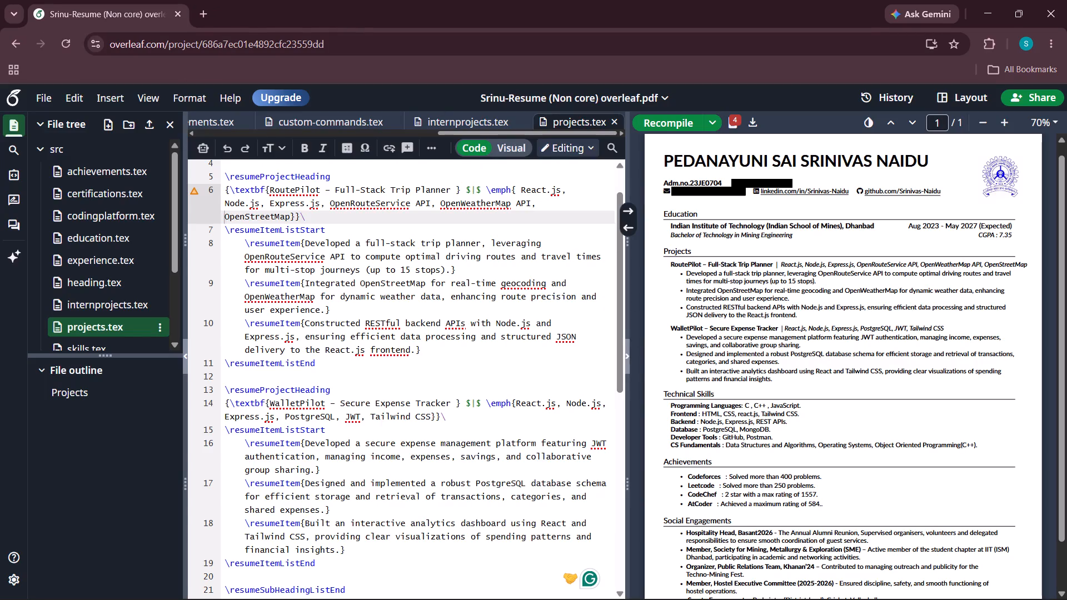
Open codingplatform.tex and copy its entire LaTeX code for the Achievements section.
left_click(98, 211)
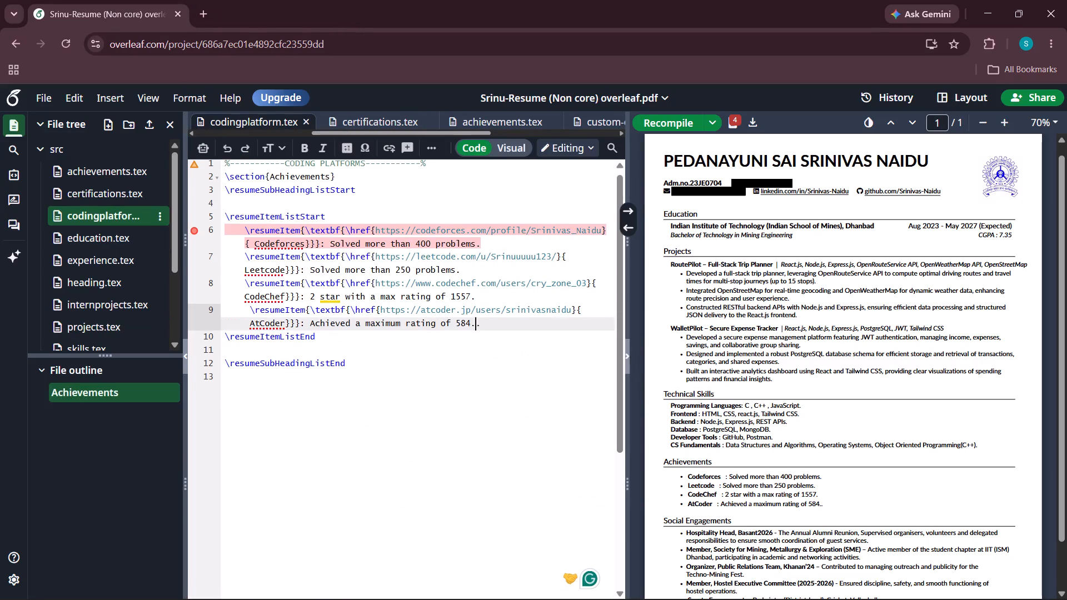
left_click(373, 396)
key("ctrl+a")
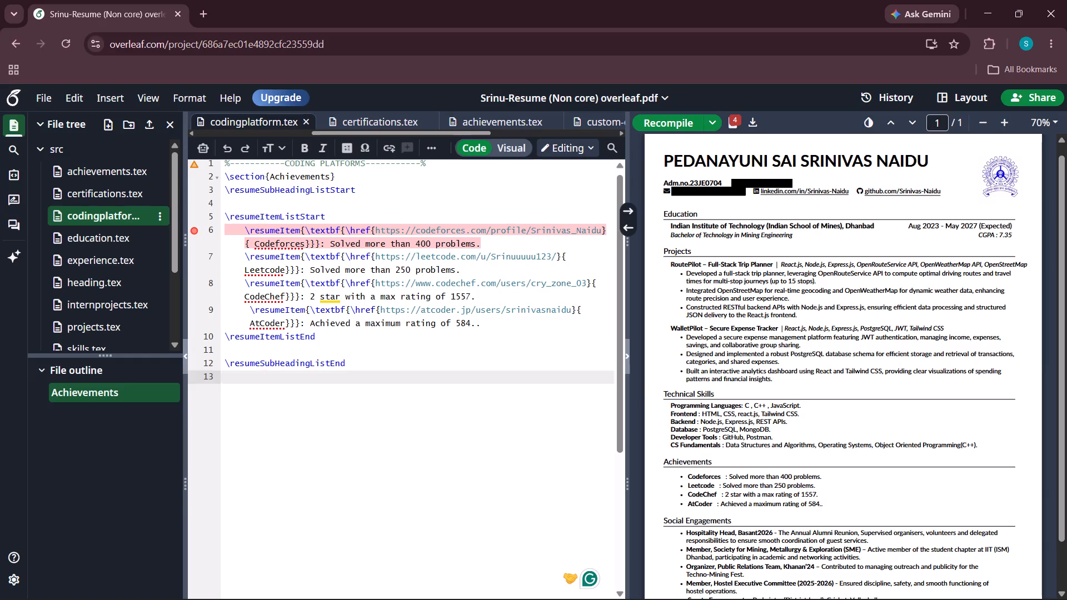
key("ctrl+c")
left_click(373, 396)
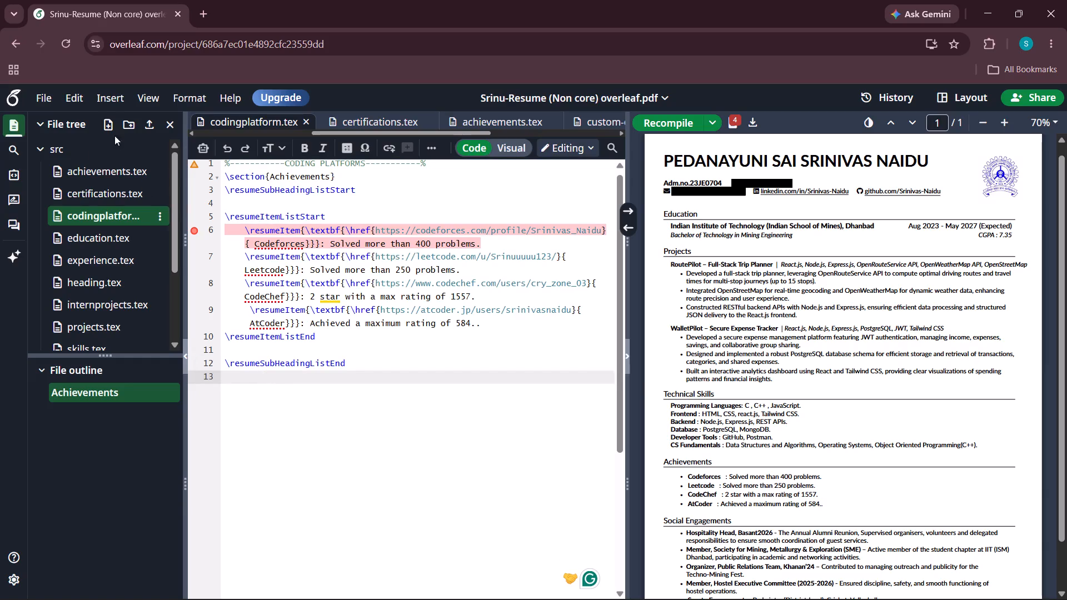
Duplicate the browser tab that holds the Non core resume project.
left_click(121, 13)
left_click(134, 4)
left_click(118, 24)
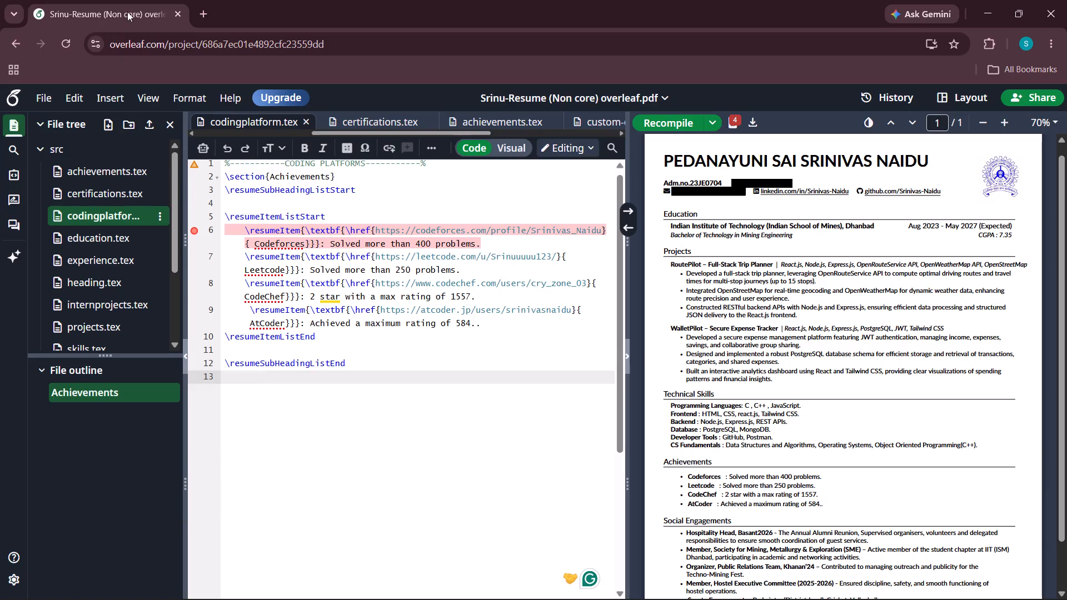
right_click(127, 12)
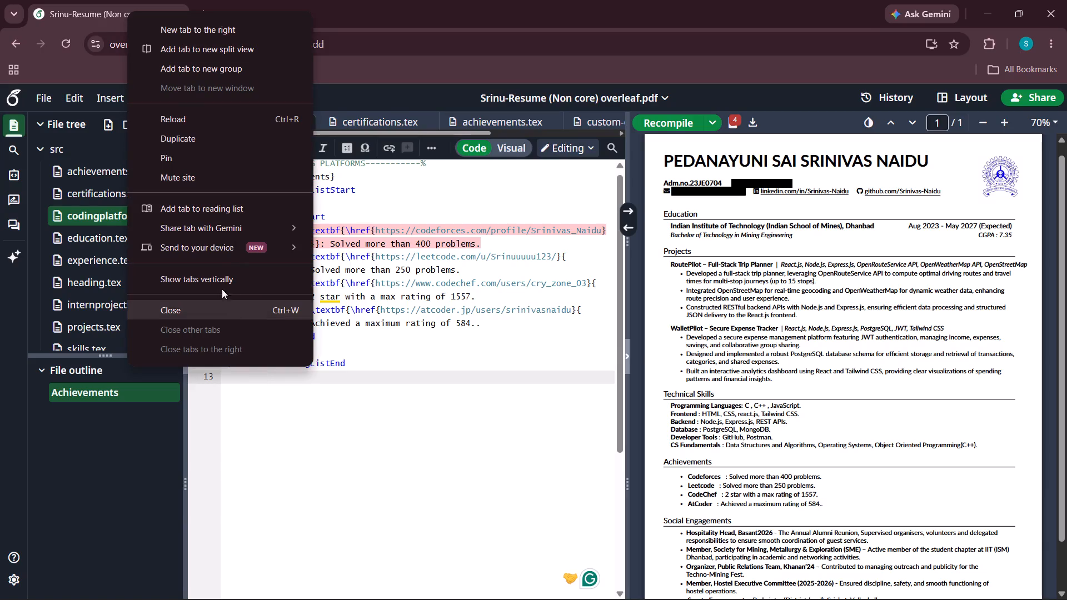
left_click(181, 141)
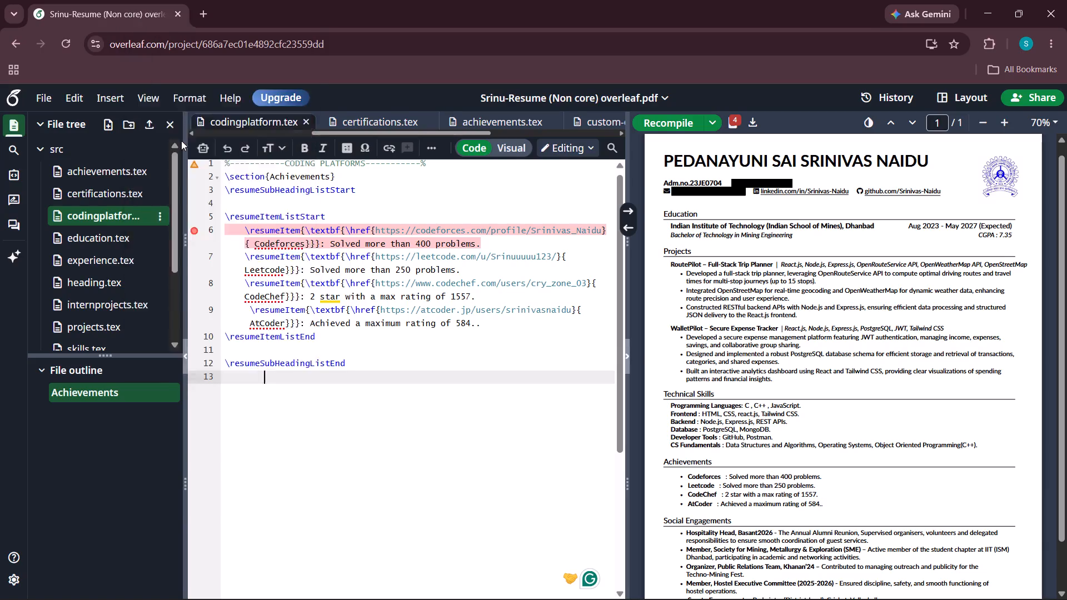
In the duplicated browser tab, go back to the project list and open the Consultant final project.
left_click(88, 0)
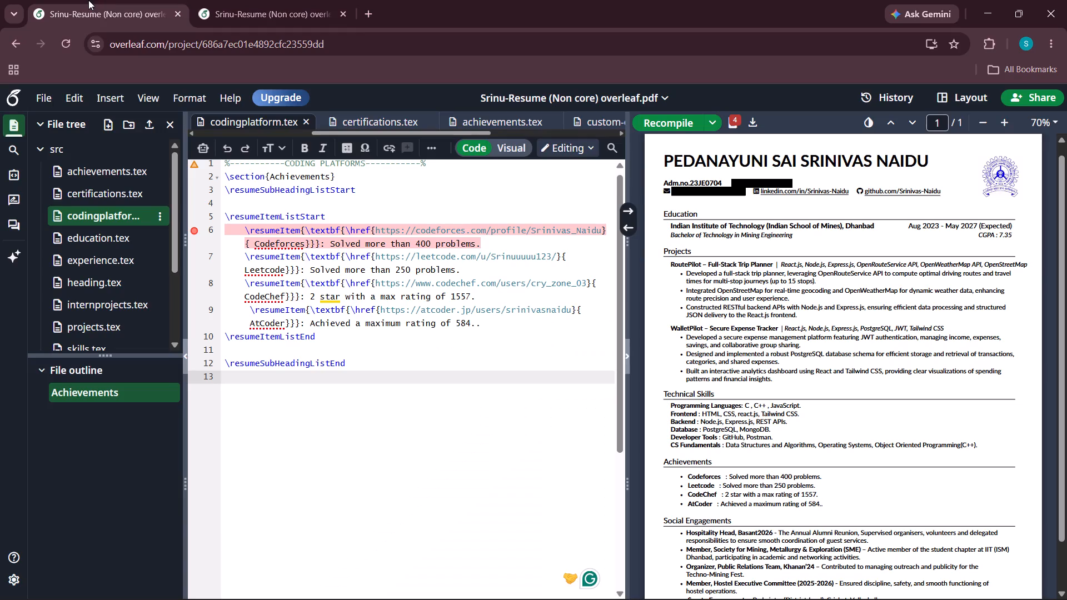
left_click(232, 0)
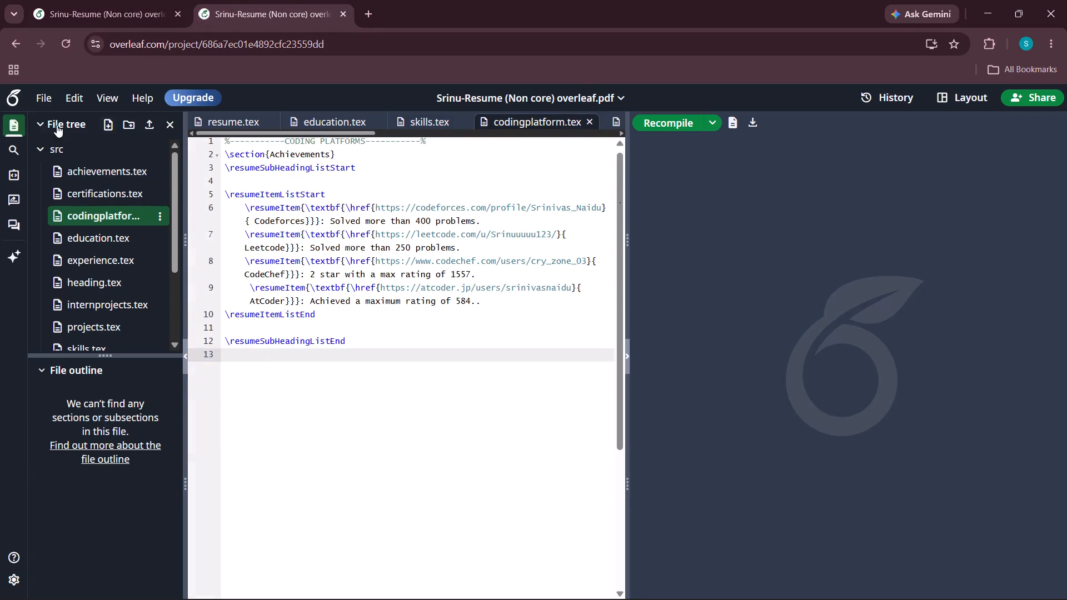
left_click(9, 95)
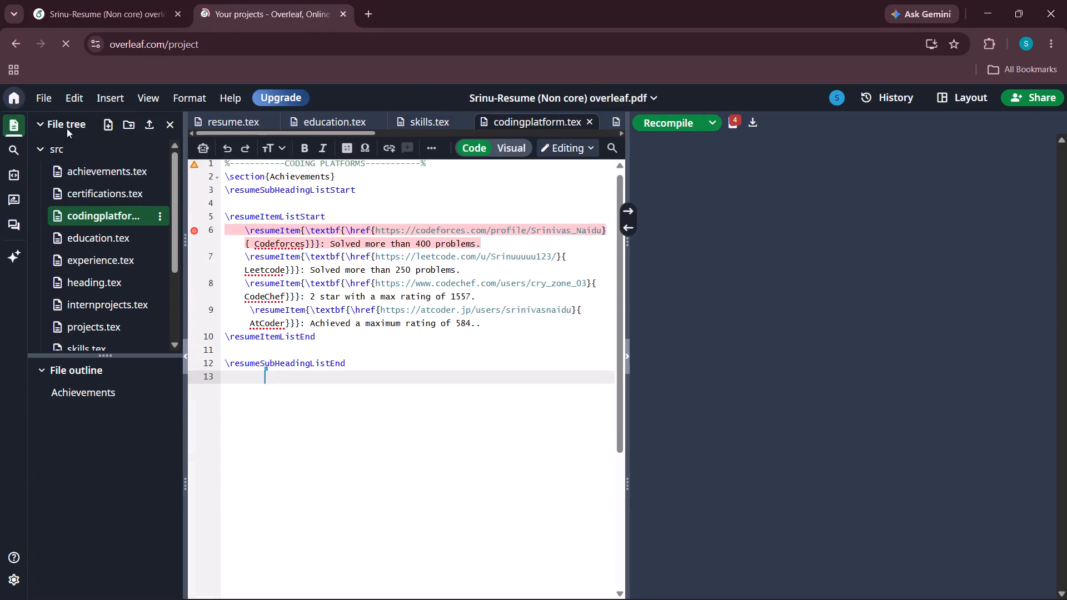
left_click(353, 346)
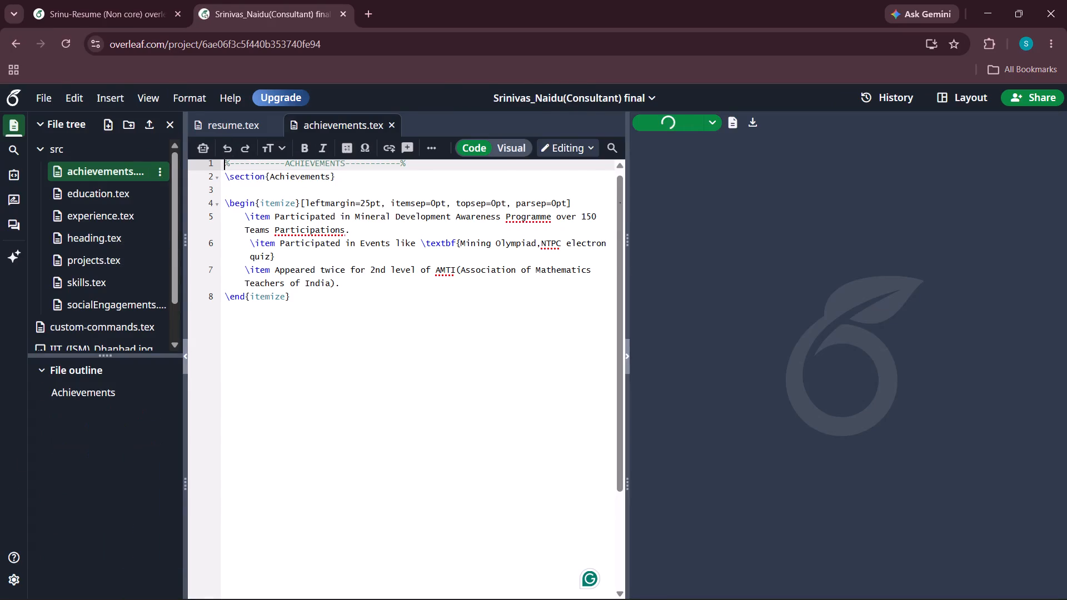
Replace the entire content of achievements.tex with the copied coding-platform Achievements code.
left_click(366, 363)
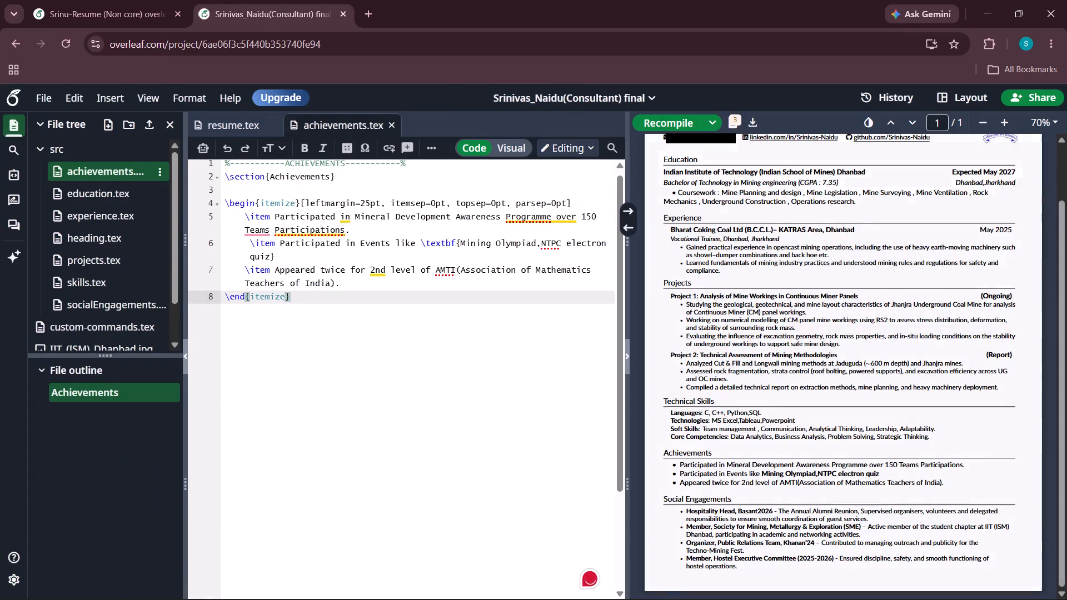
key("ctrl+a")
key("ctrl+v")
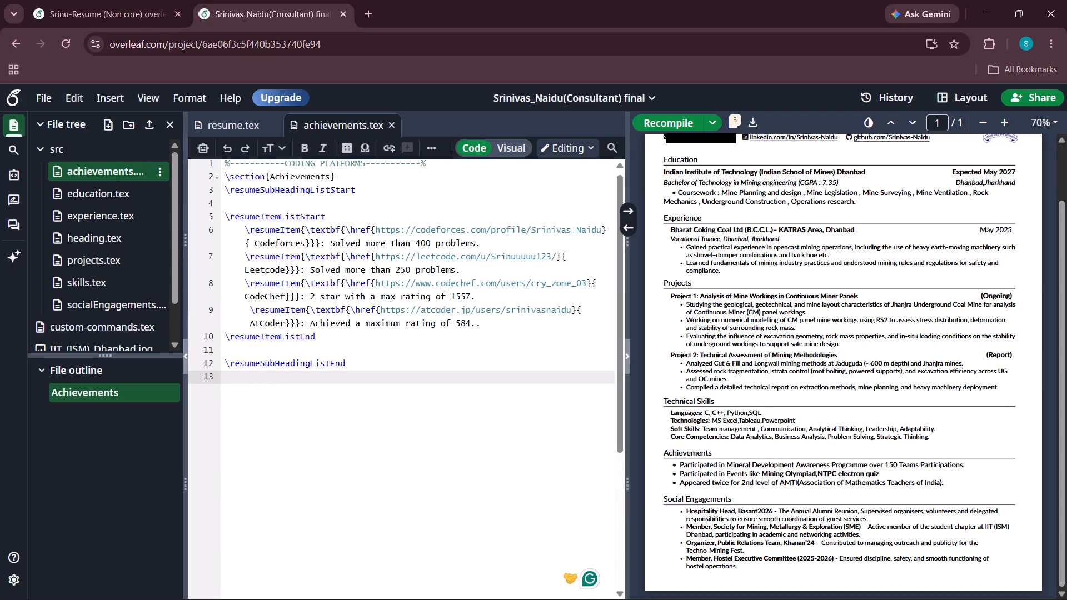
Turn on Auto compile for the Consultant final project.
left_click(710, 121)
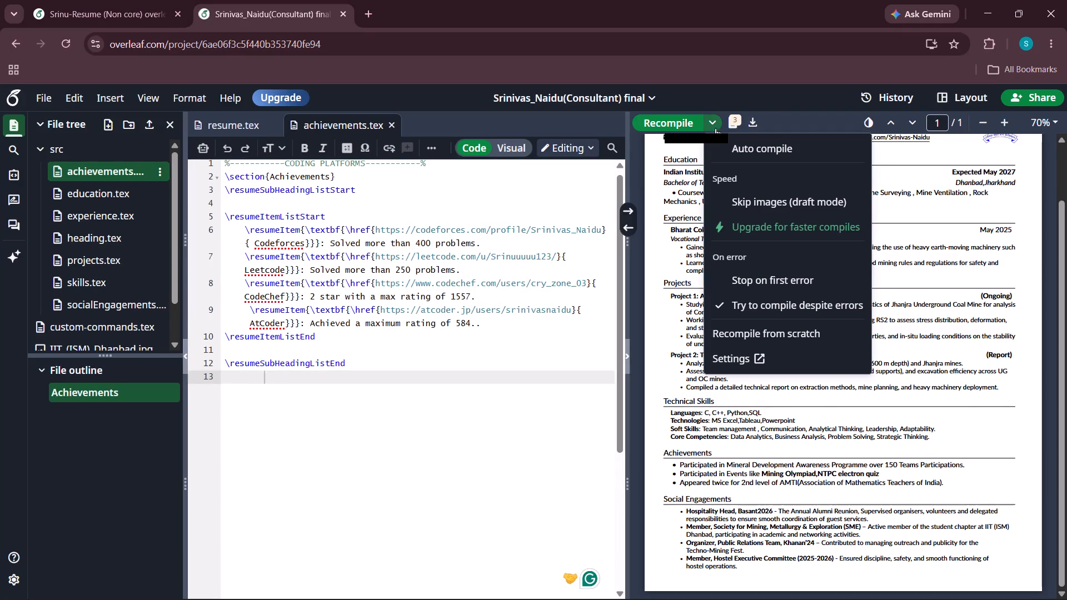
left_click(776, 145)
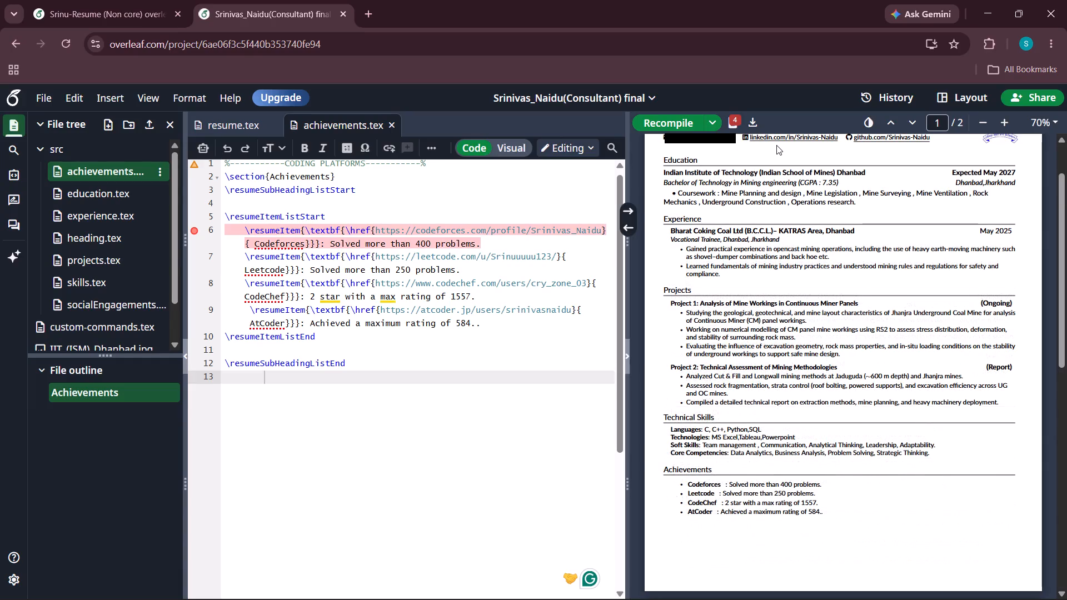
In socialEngagements.tex, delete the "Organizer, Public Relations Team, Khanan'24" item together with its leftover empty line.
left_click(109, 307)
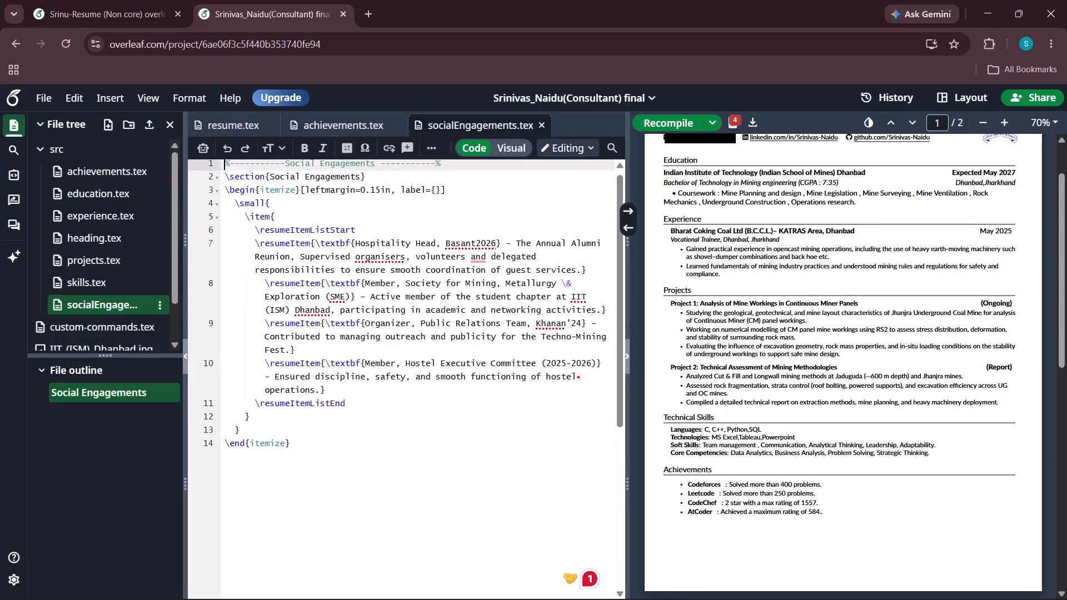
left_click_drag(310, 354, 257, 320)
key("BackSpace")
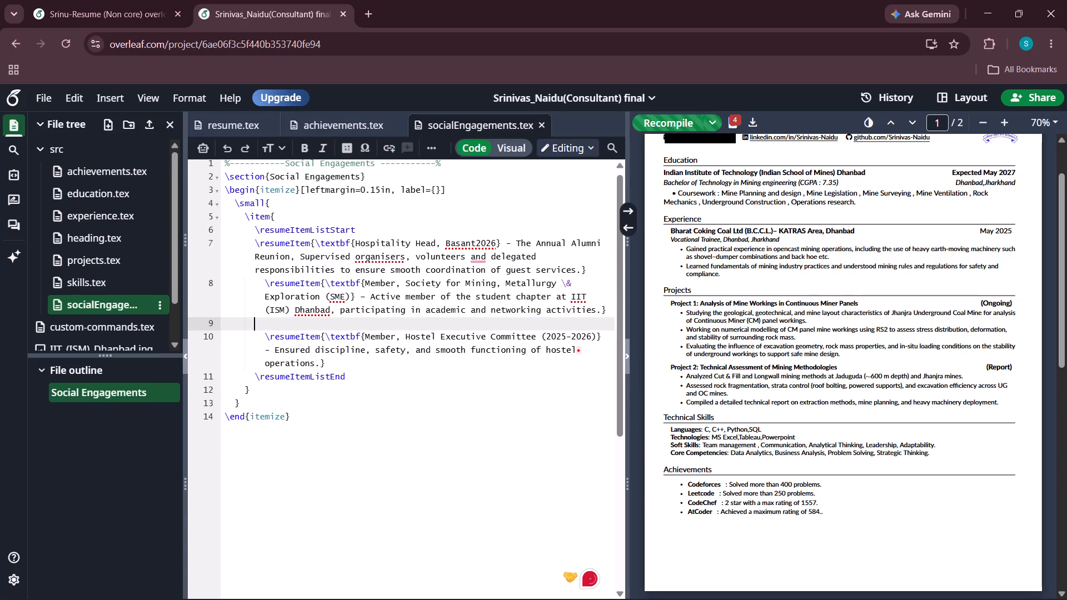
key("BackSpace")
key("BackSpace")
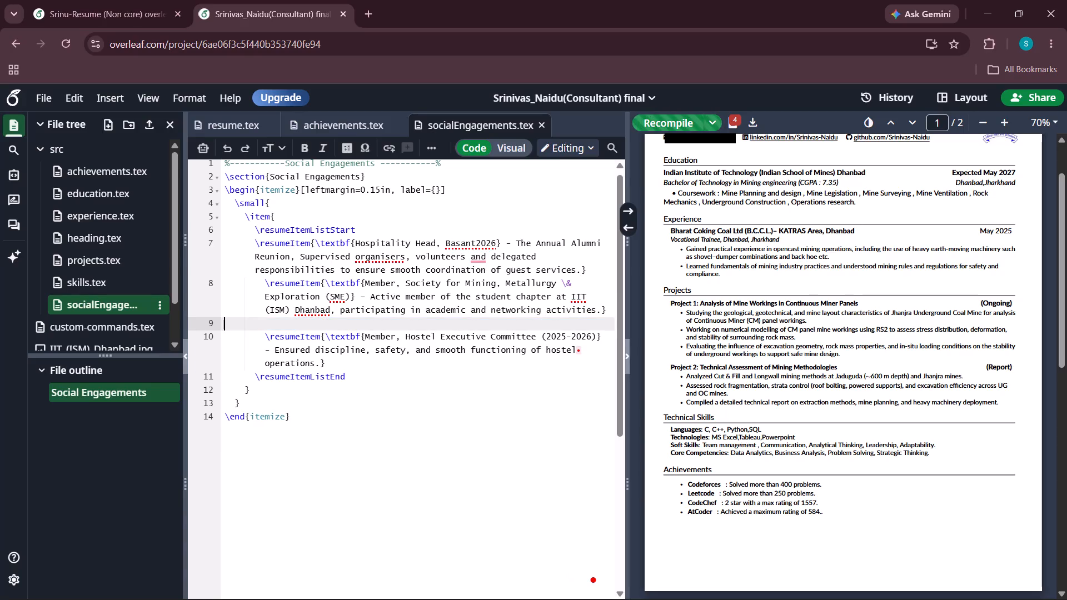
key("BackSpace")
Review the compiled PDF preview from the header to Social Engagements to check how the resume fits the page.
scroll(257, 320, "up", 1)
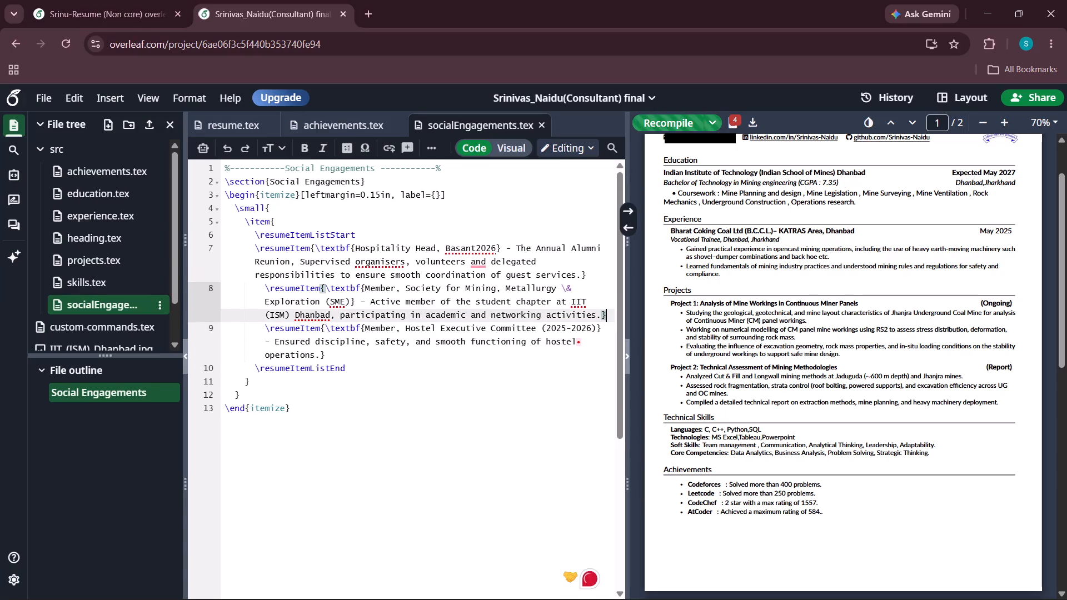
scroll(694, 364, "down", 2)
scroll(694, 364, "up", 1)
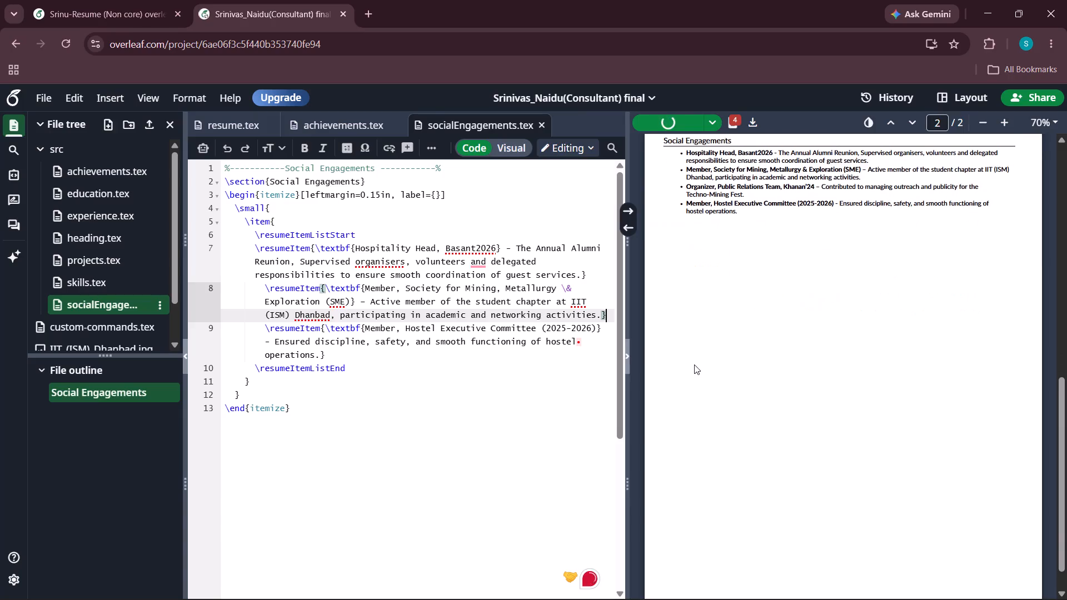
scroll(694, 364, "up", 2)
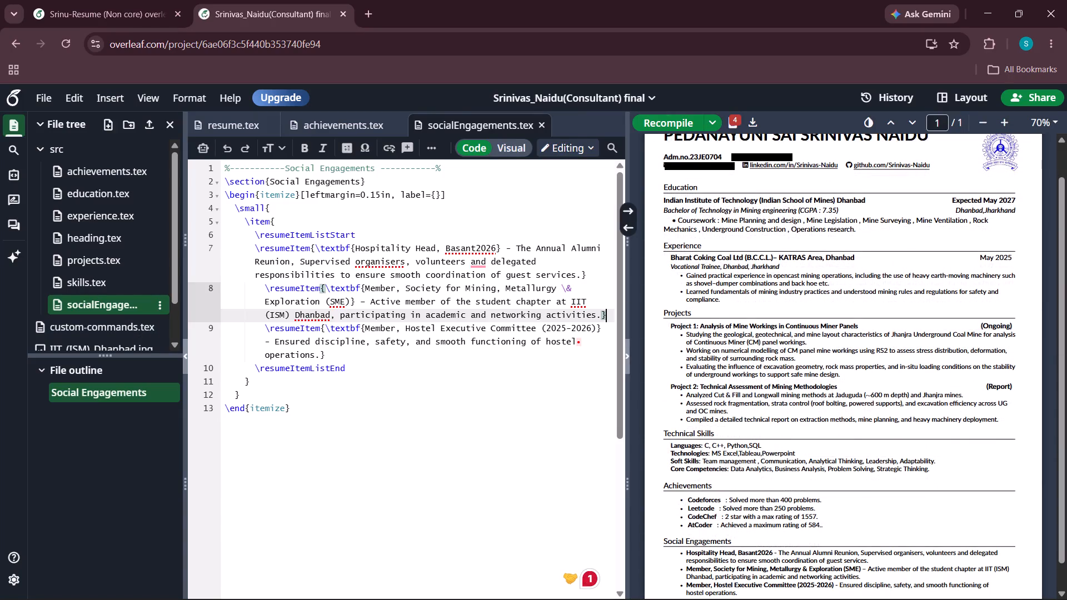
scroll(737, 350, "down", 3)
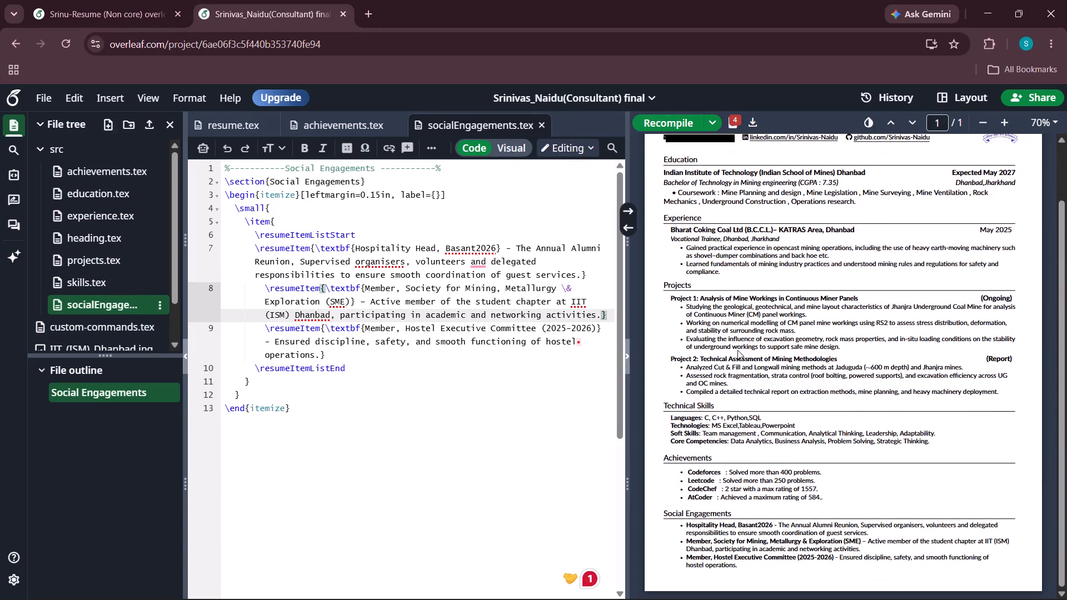
scroll(737, 350, "up", 2)
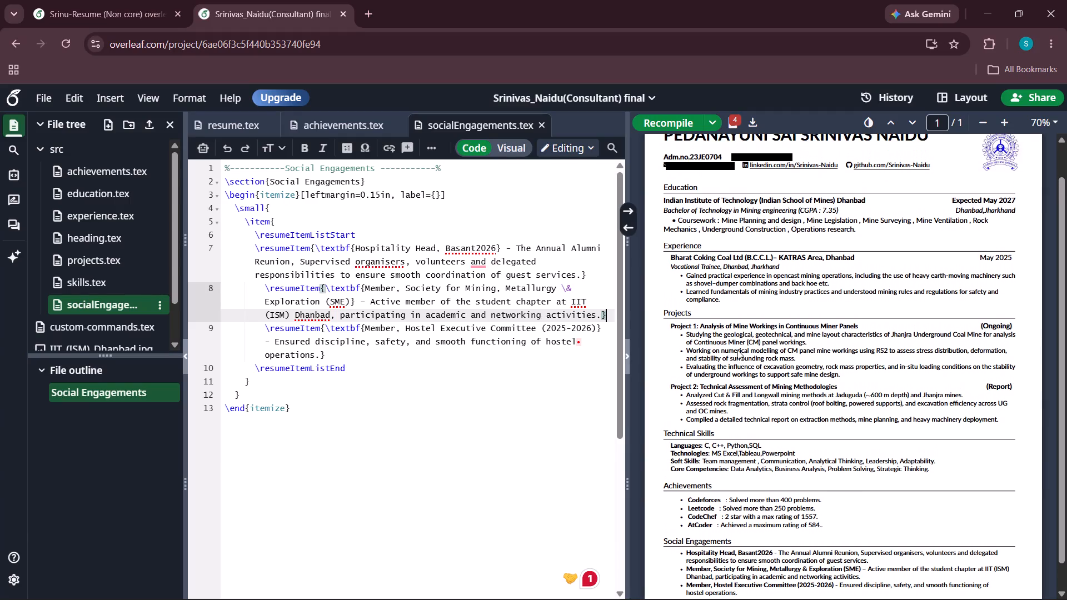
scroll(737, 350, "up", 1)
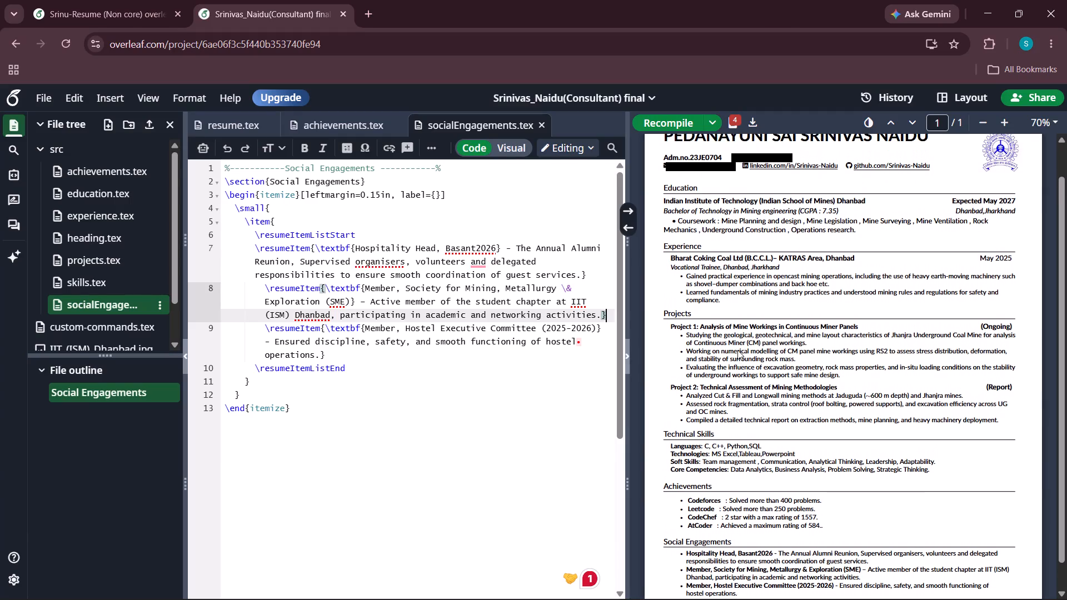
scroll(737, 350, "up", 1)
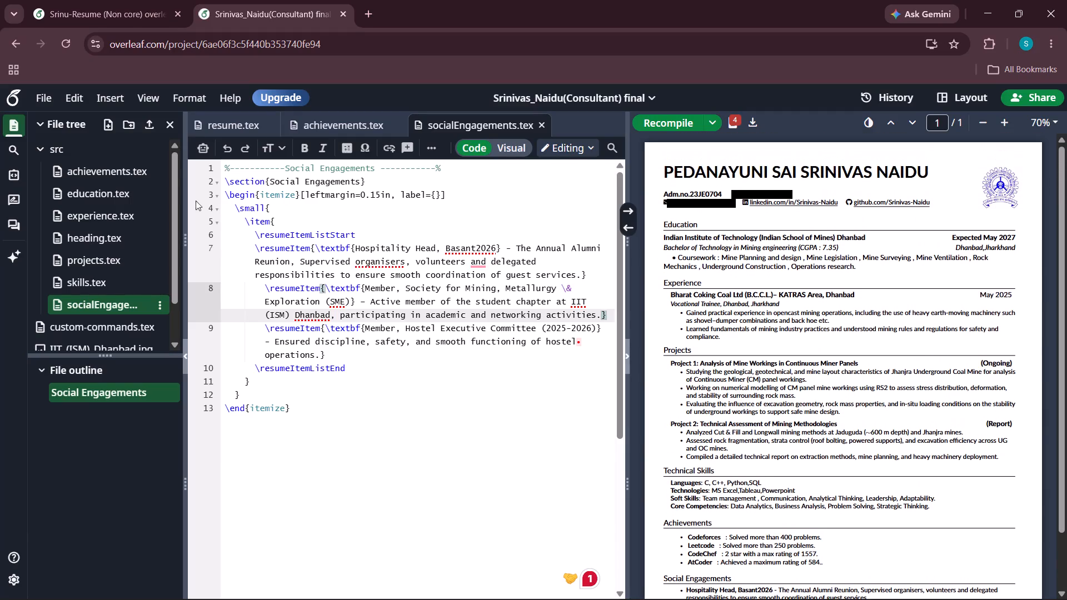
Open projects.tex in this project and, using the other browser tab, in the "(Non core DA) overleaf.pdf (Copy)" project.
left_click(88, 256)
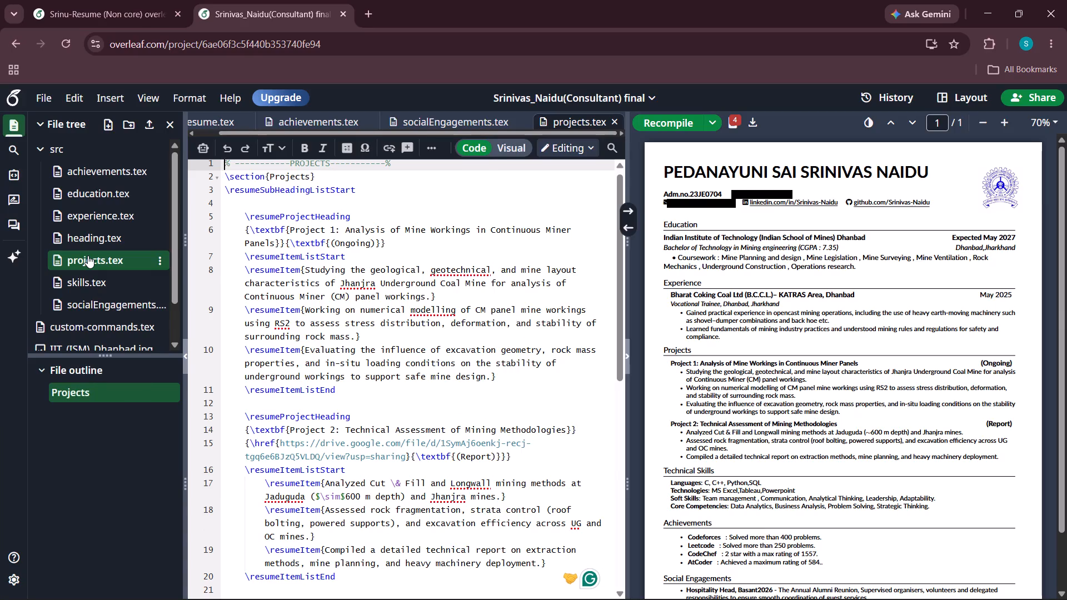
left_click(38, 0)
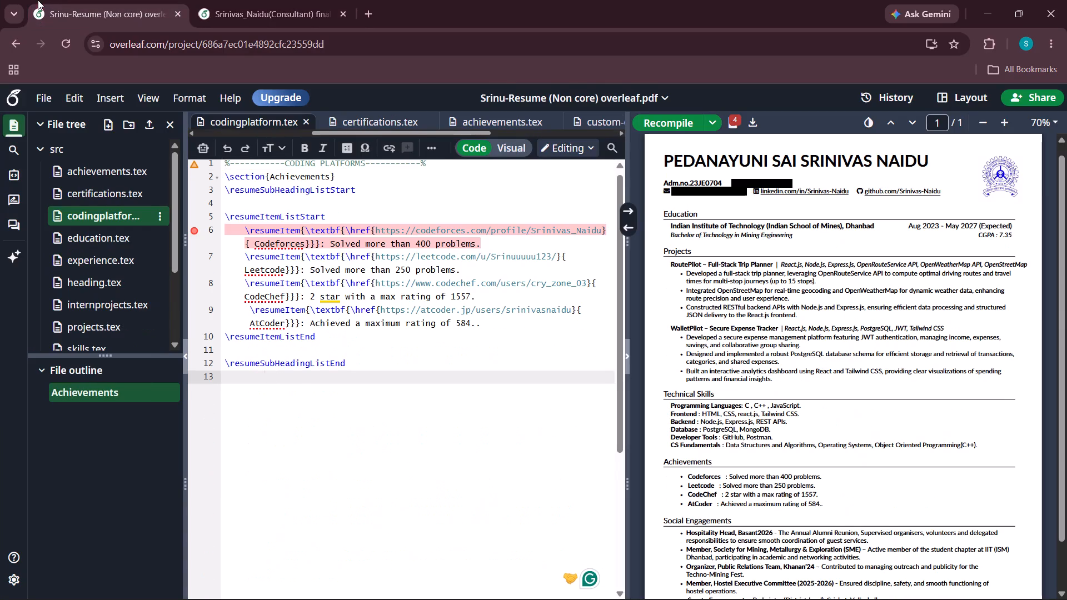
left_click(8, 86)
left_click(9, 101)
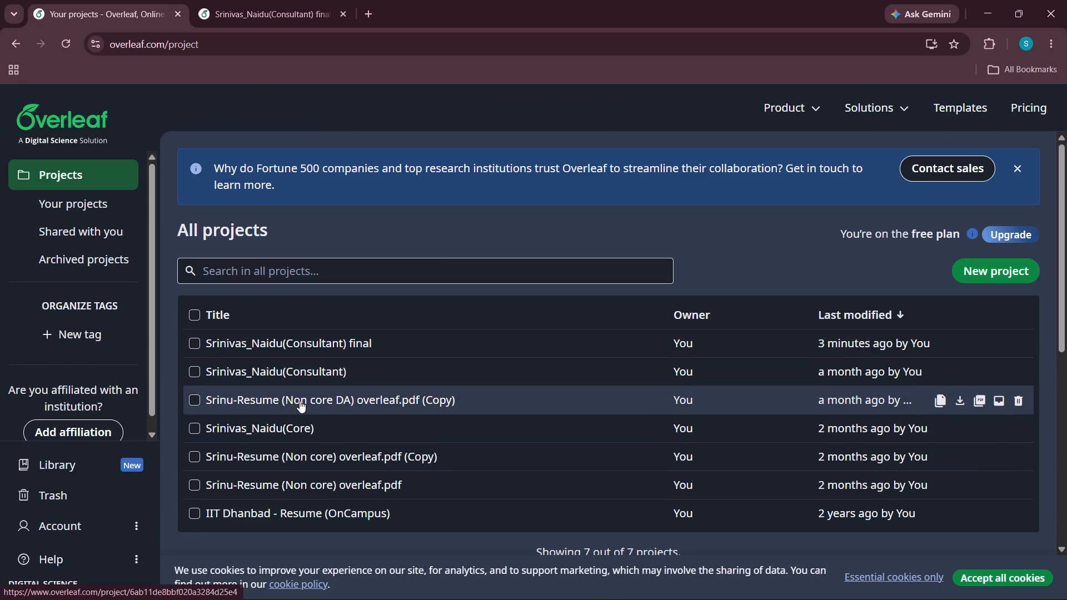
left_click(300, 401)
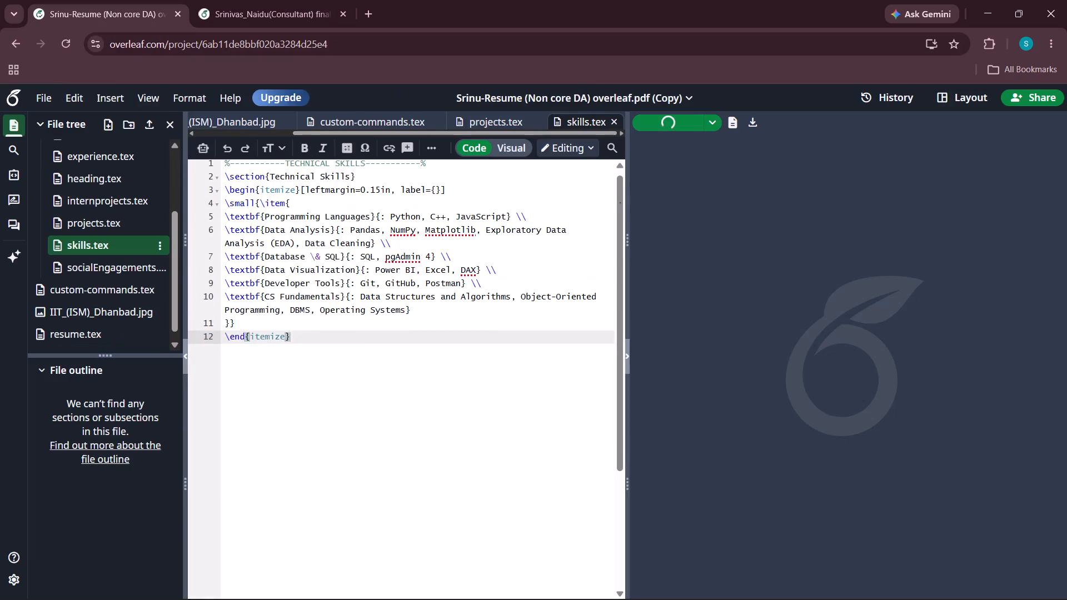
left_click(122, 227)
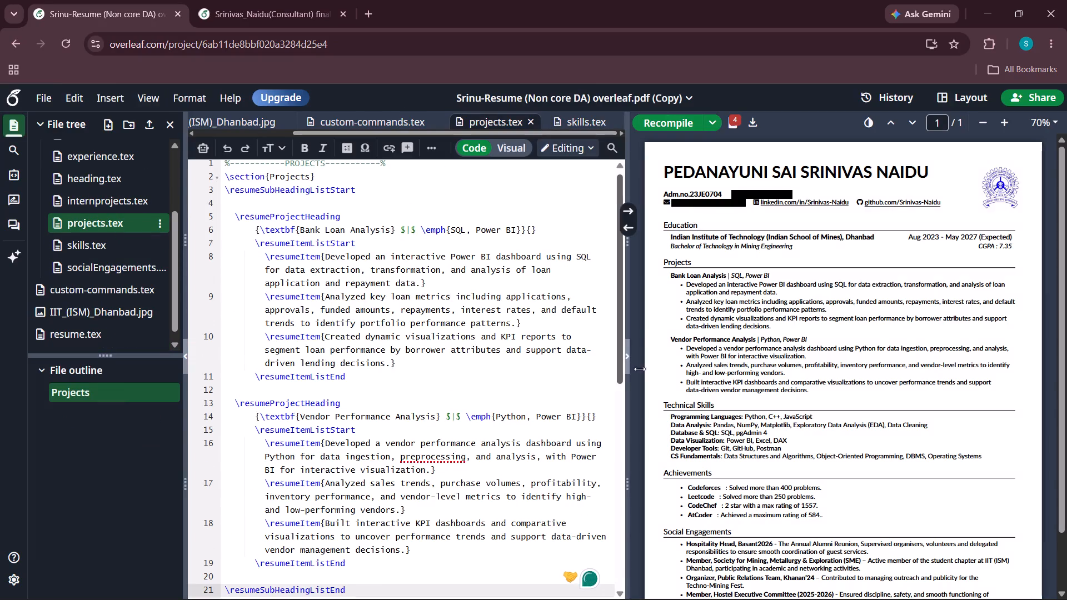
Copy the whole Bank Loan Analysis project block from projects.tex, from its \resumeProjectHeading through \resumeItemListEnd.
scroll(505, 447, "down", 3)
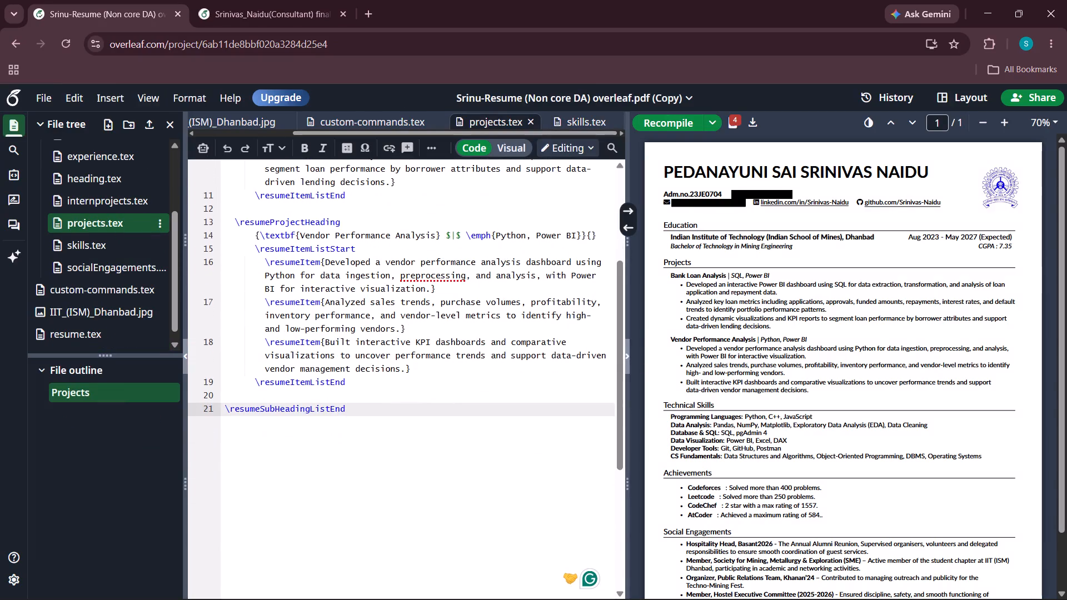
scroll(449, 381, "up", 4)
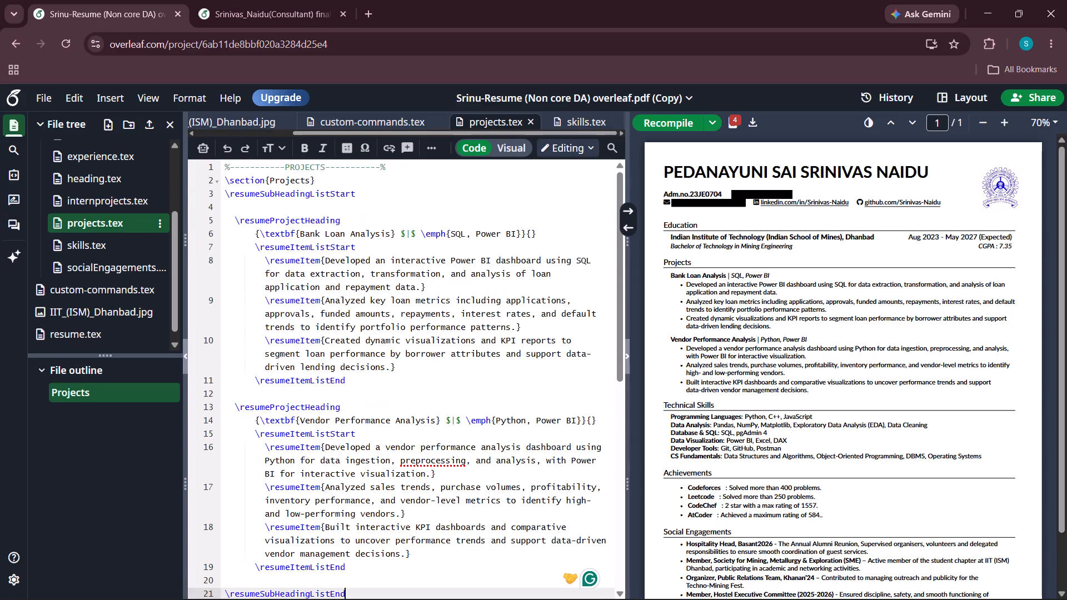
left_click(358, 384)
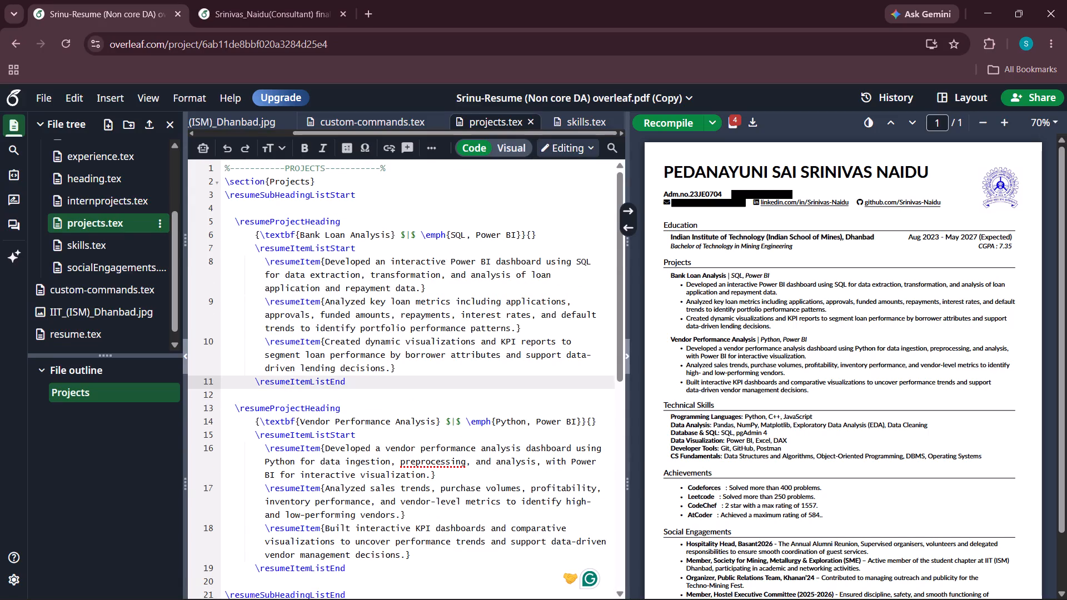
left_click(354, 381)
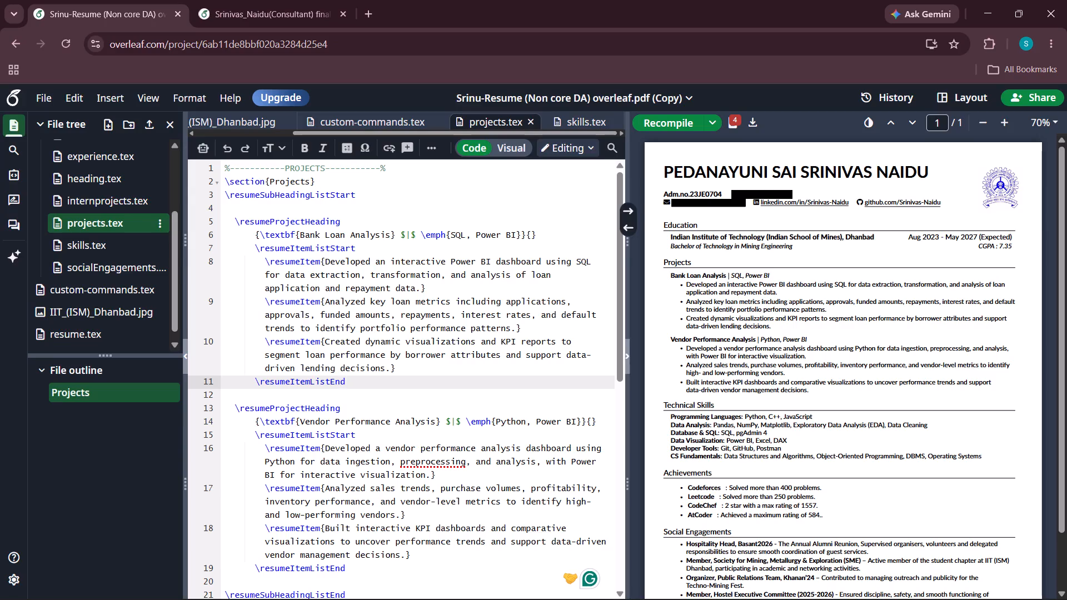
left_click(378, 382)
left_click_drag(235, 224, 368, 382)
key("ctrl+c")
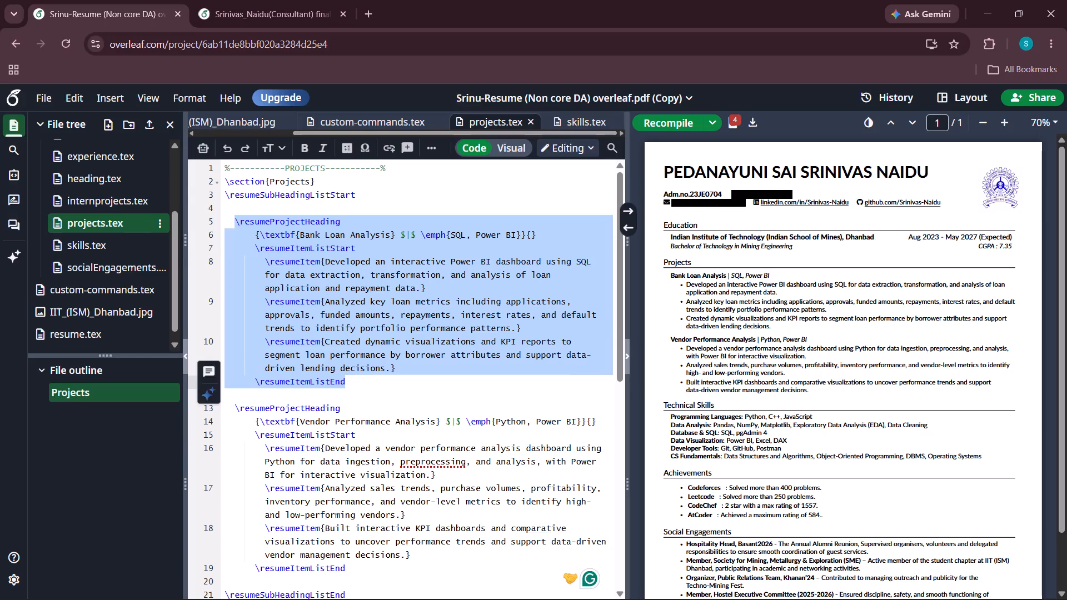
left_click(368, 382)
In the Consultant final project's projects.tex, replace the "Project 2: Technical Assessment of Mining Methodologies" block with the copied Bank Loan Analysis block.
left_click(237, 0)
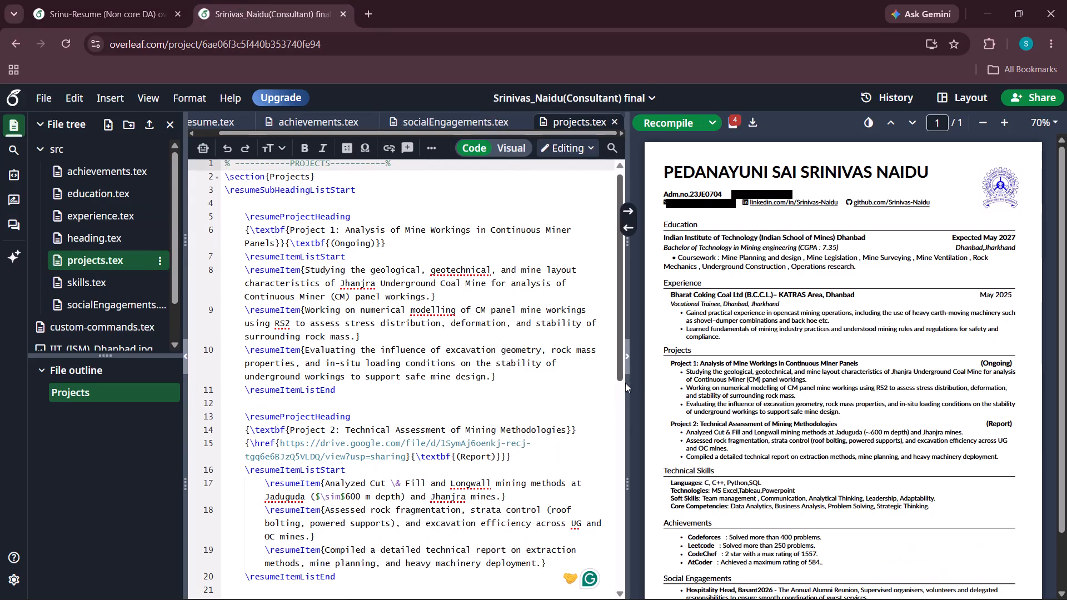
scroll(395, 401, "down", 1)
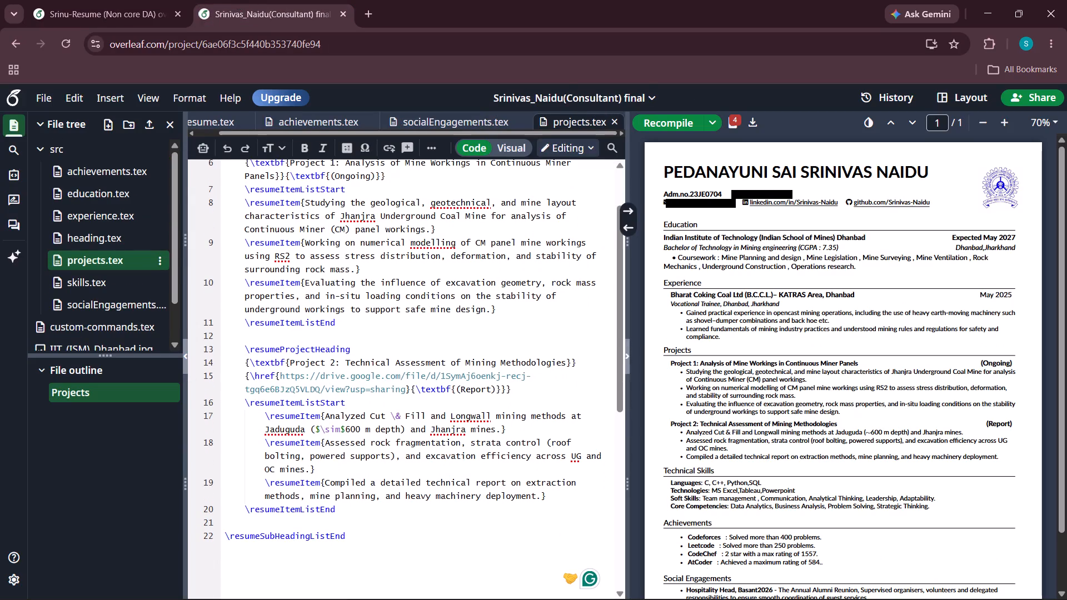
left_click_drag(346, 508, 255, 348)
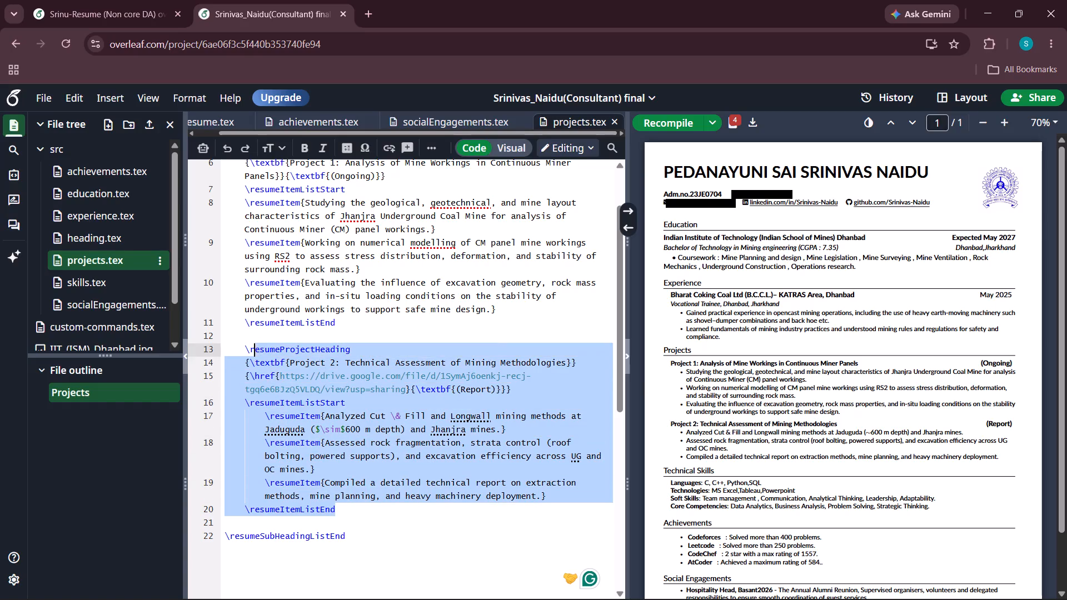
left_click_drag(255, 348, 220, 343)
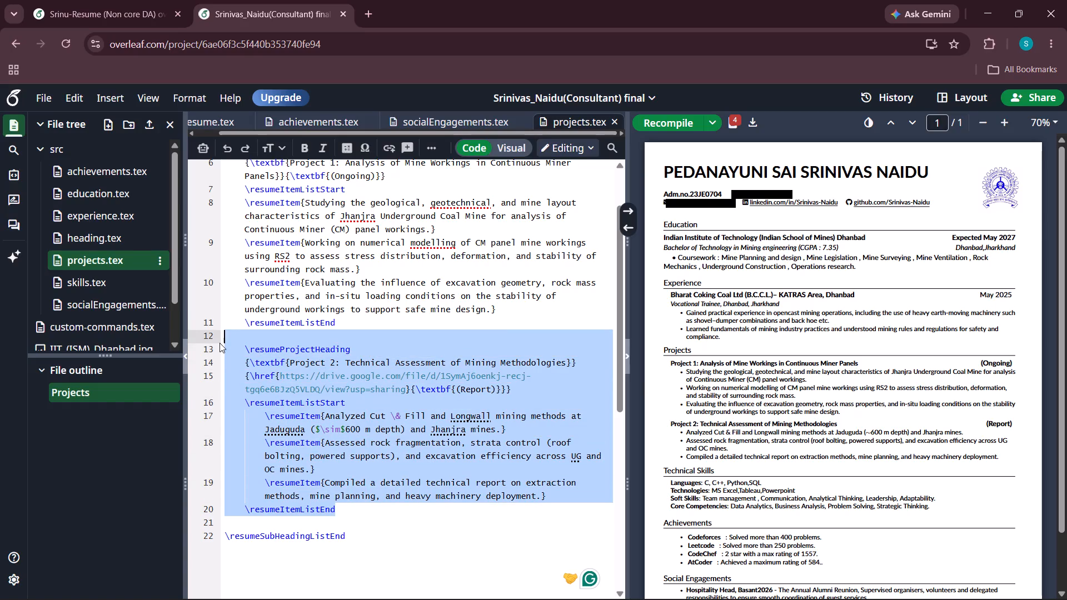
left_click_drag(220, 343, 220, 349)
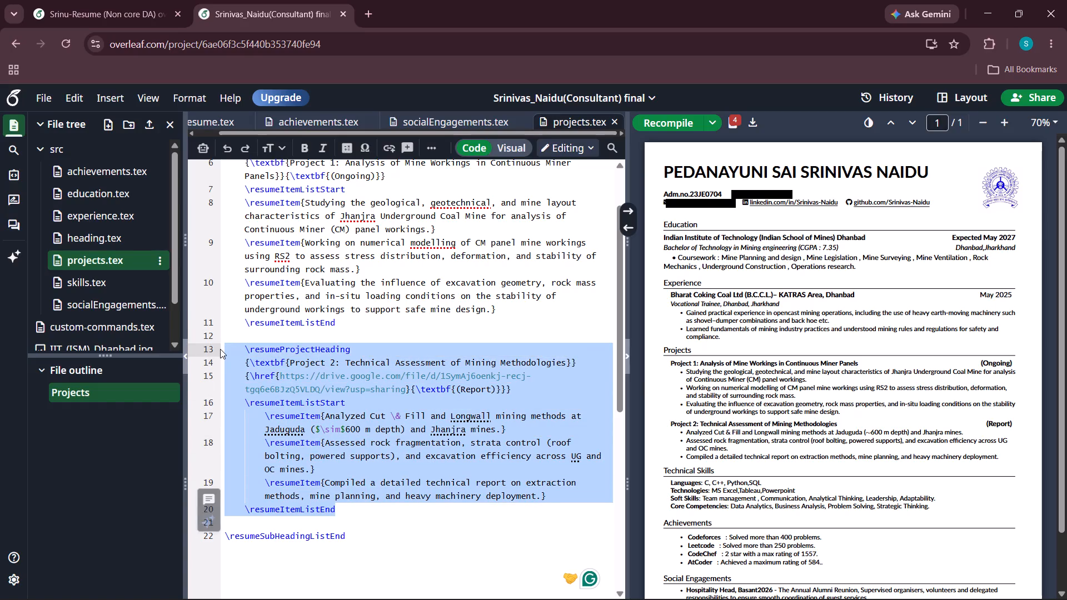
key("ctrl+v")
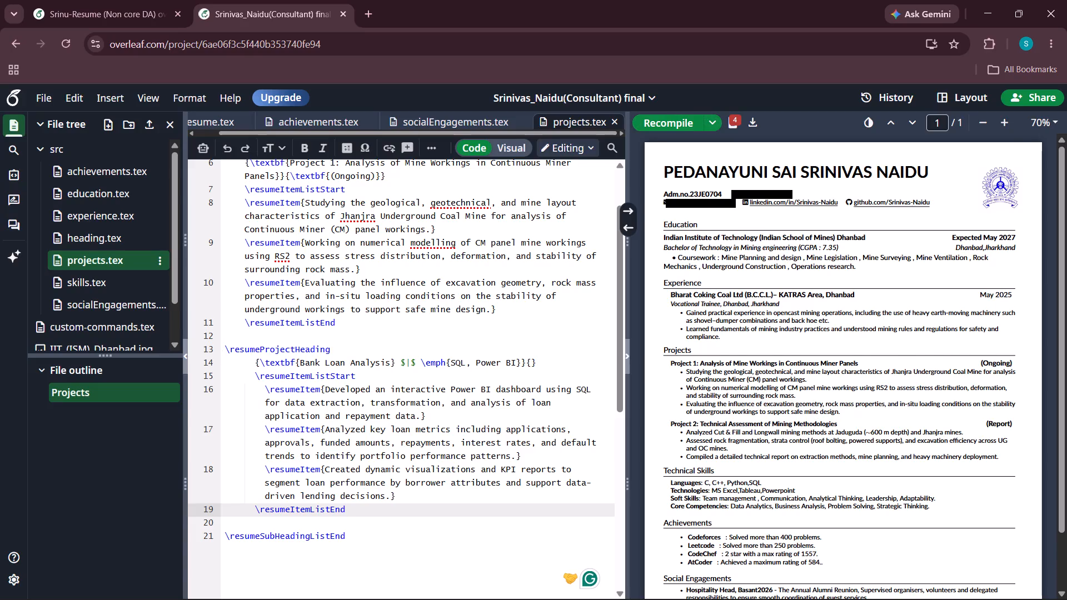
Review the recompiled resume preview from Education to Social Engagements, checking the Bank Loan Analysis project and how the sections fit the page.
scroll(782, 371, "down", 6)
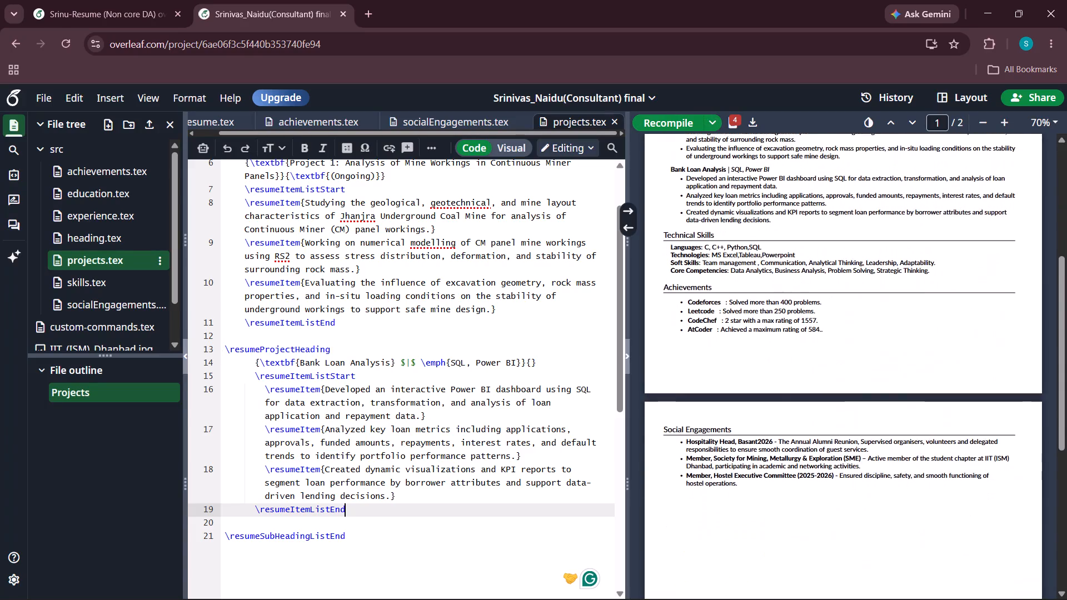
scroll(782, 371, "up", 2)
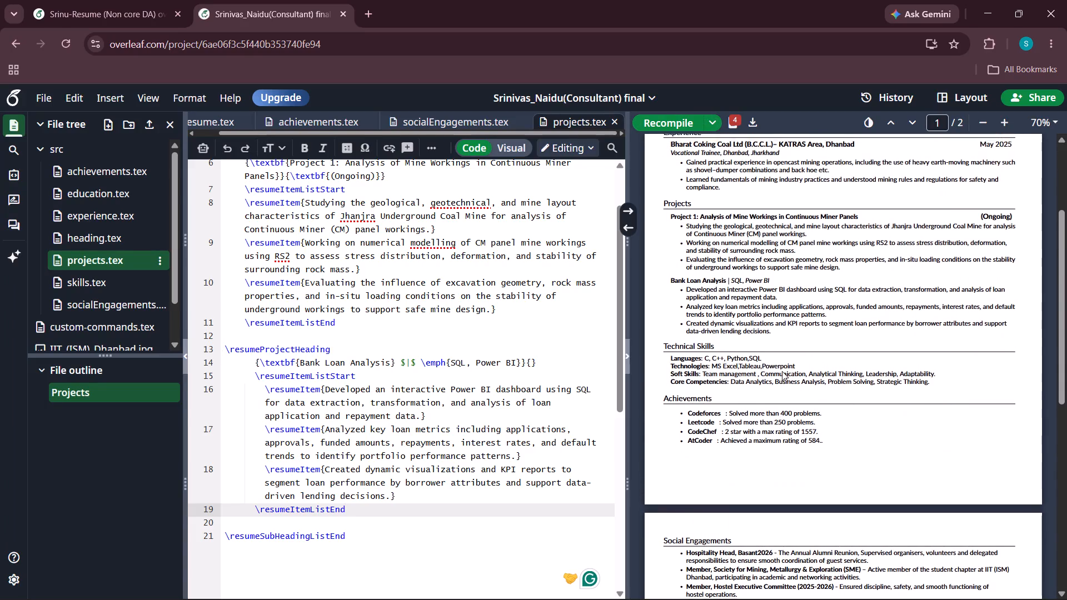
scroll(782, 371, "up", 1)
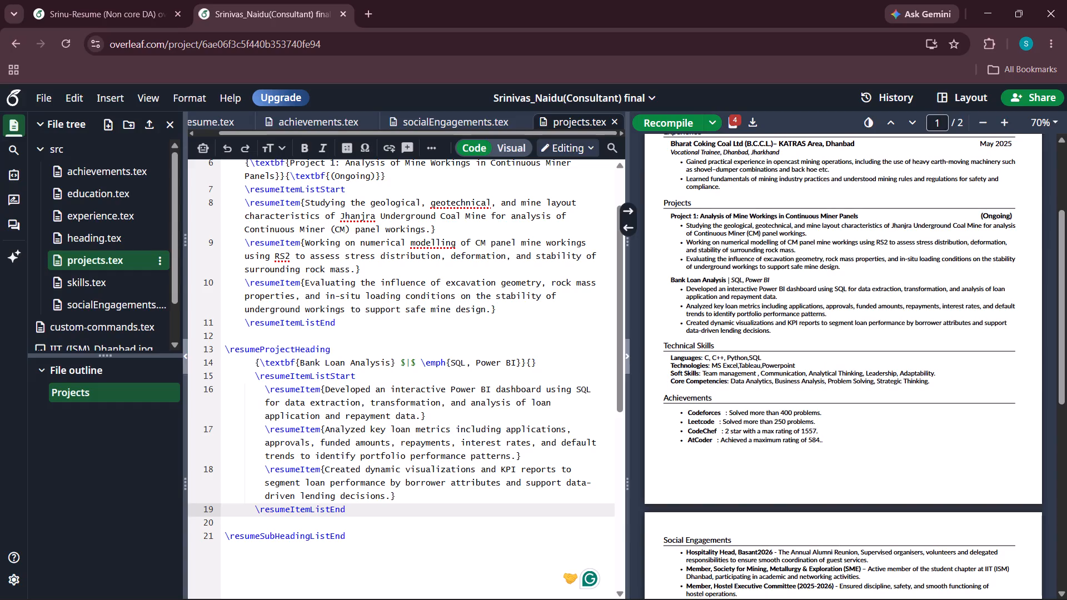
scroll(782, 371, "right", 1)
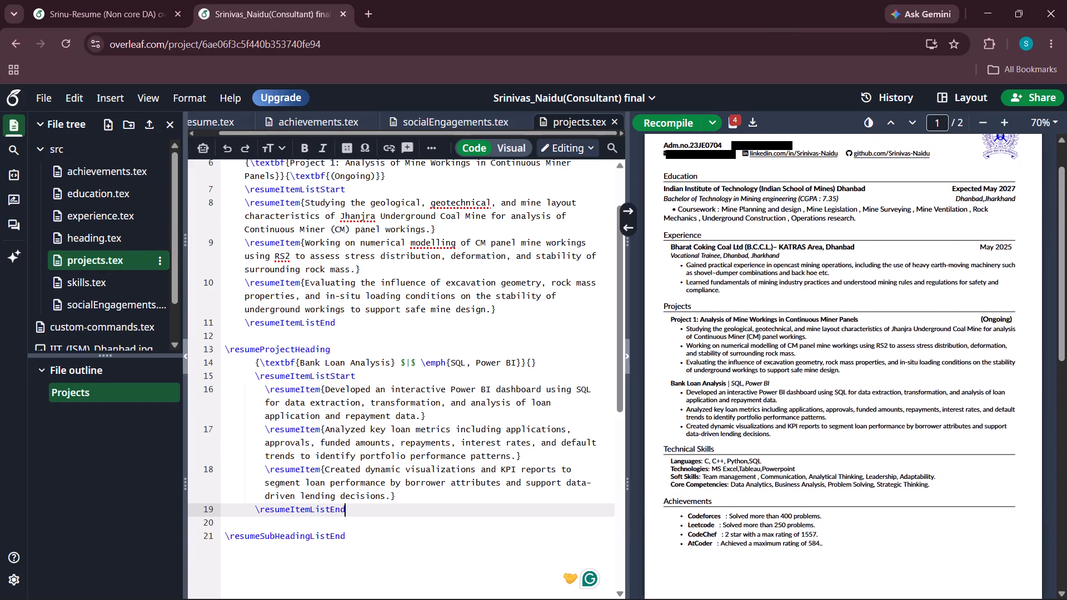
scroll(782, 371, "right", 2)
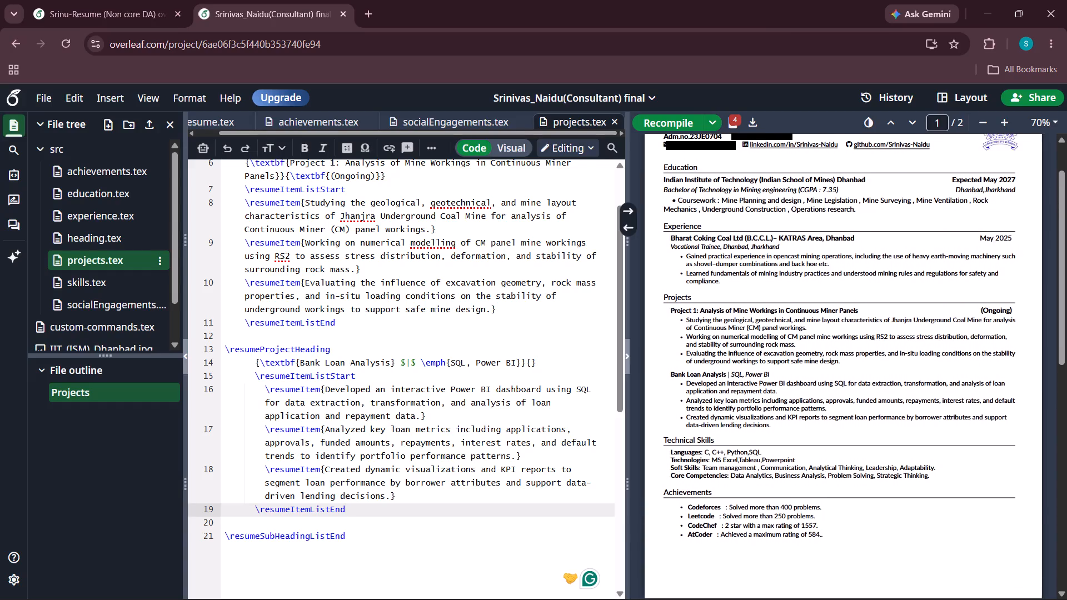
scroll(782, 371, "right", 1)
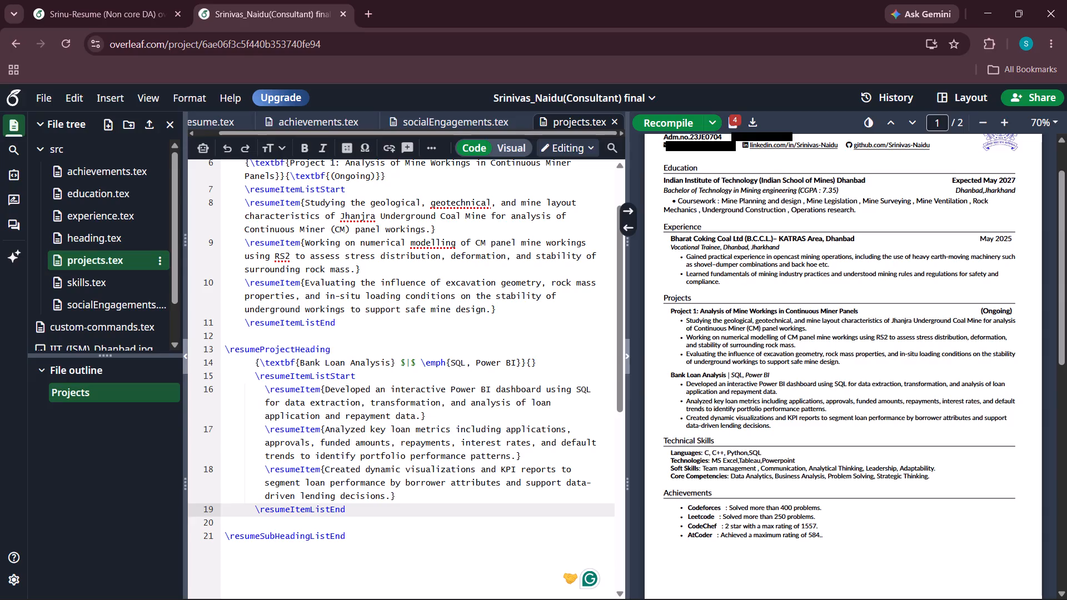
scroll(782, 371, "right", 1)
scroll(782, 371, "down", 1)
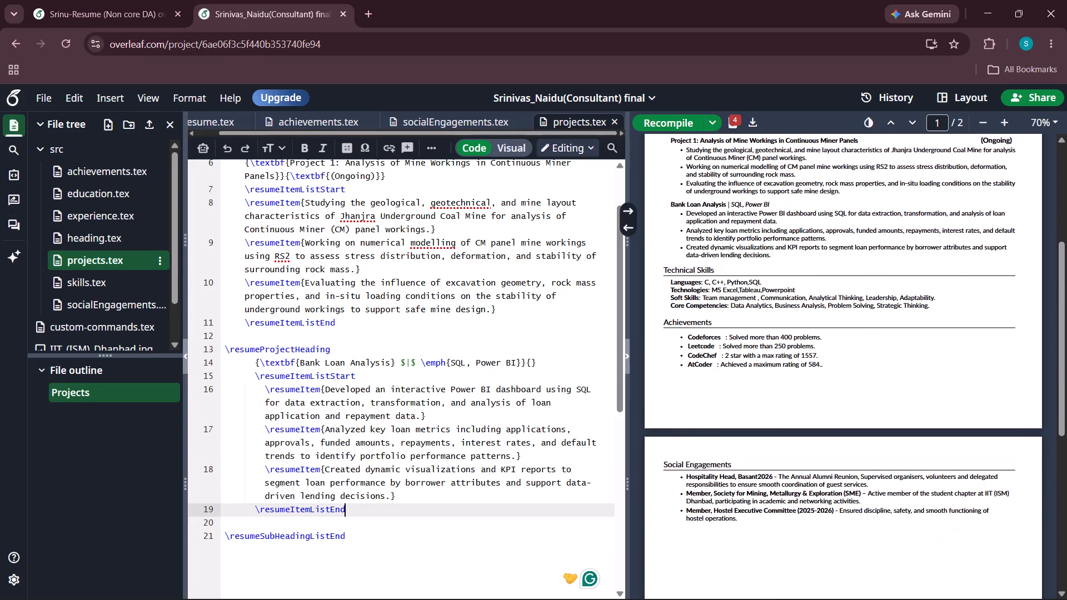
scroll(782, 371, "down", 1)
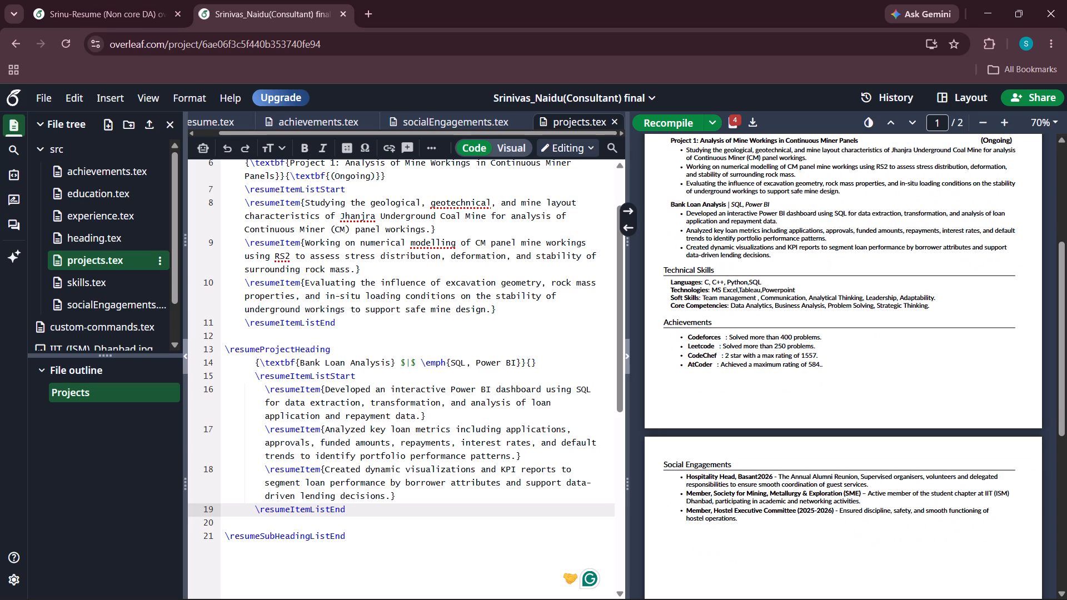
scroll(782, 371, "down", 1)
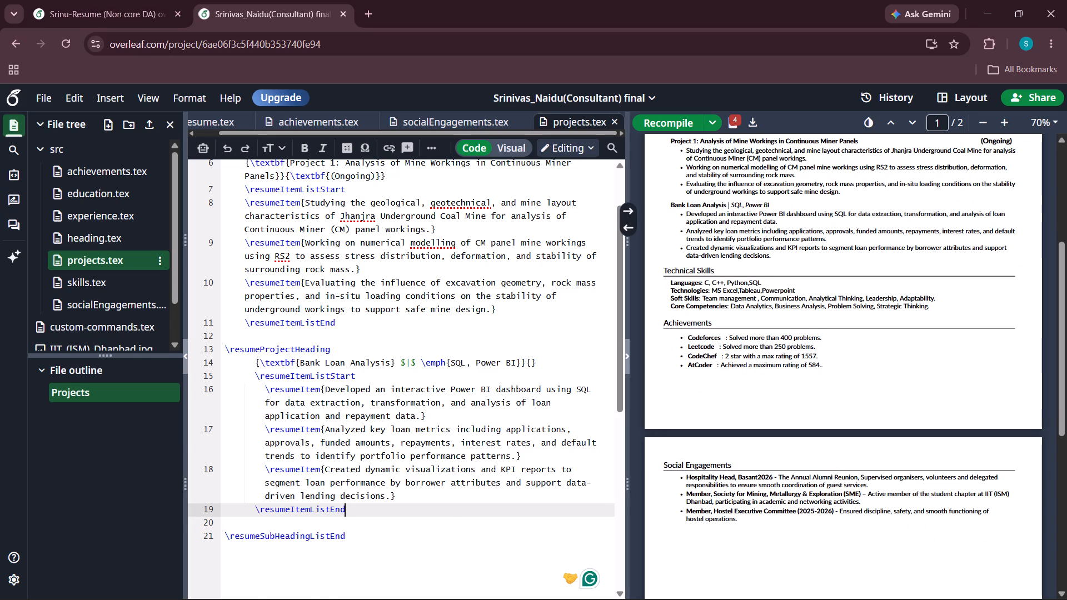
scroll(444, 340, "up", 1)
scroll(764, 348, "up", 1)
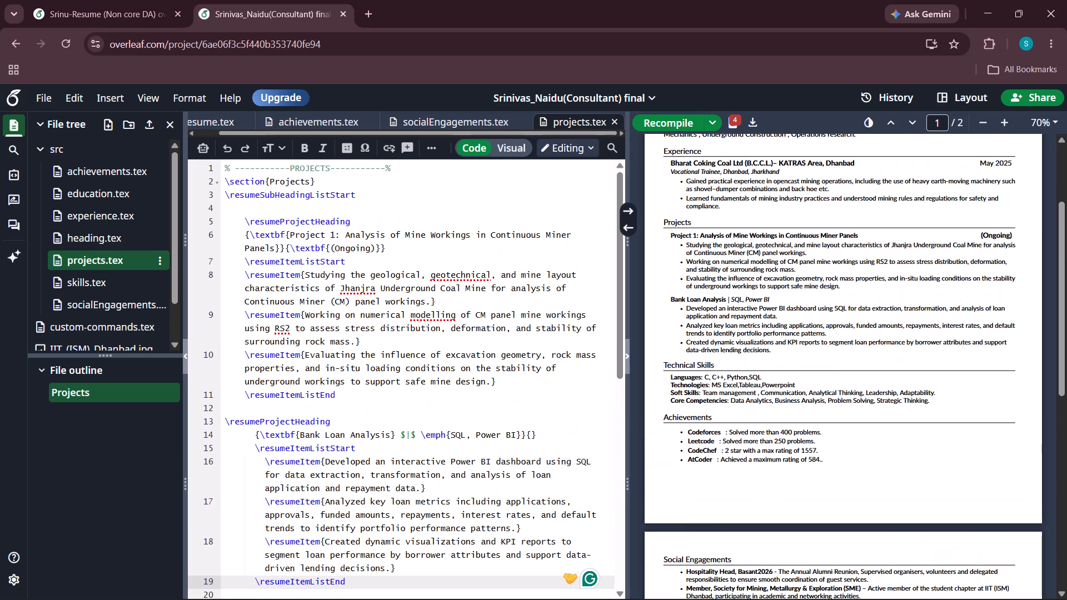
scroll(764, 348, "up", 1)
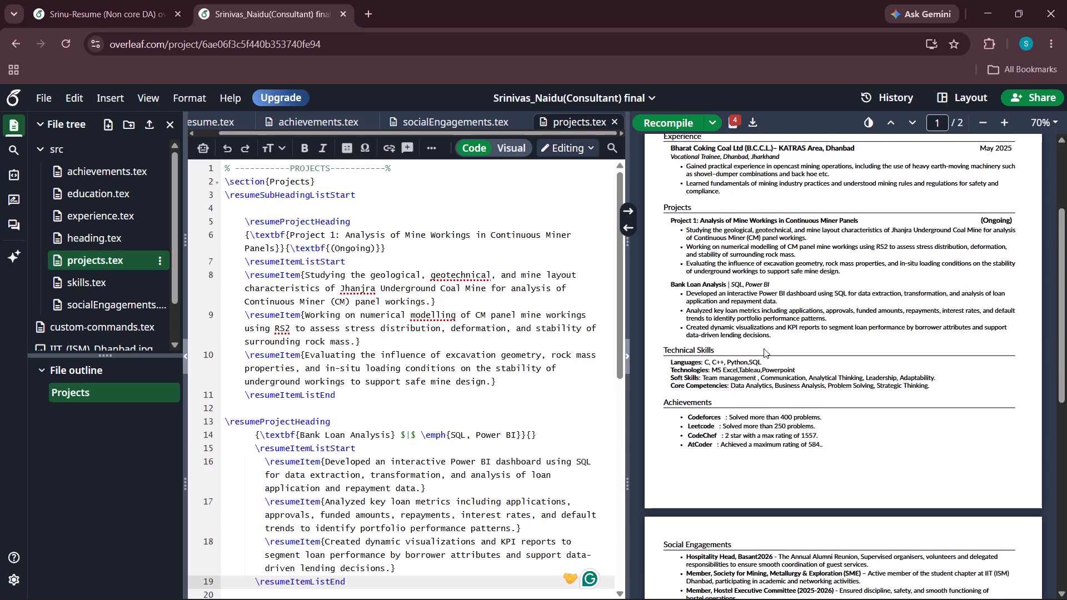
scroll(764, 348, "down", 1)
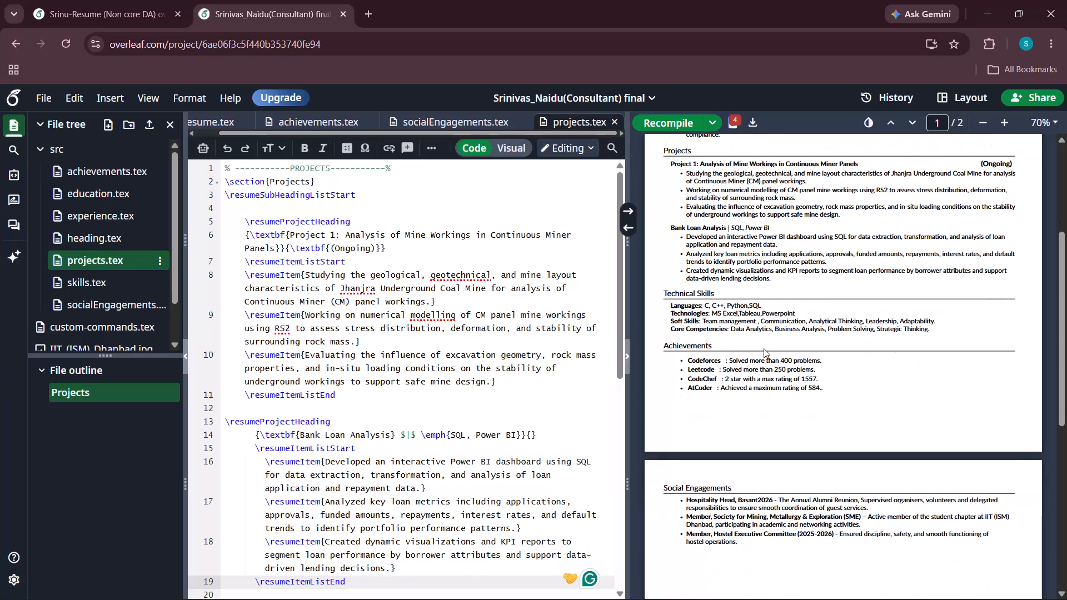
scroll(764, 348, "down", 2)
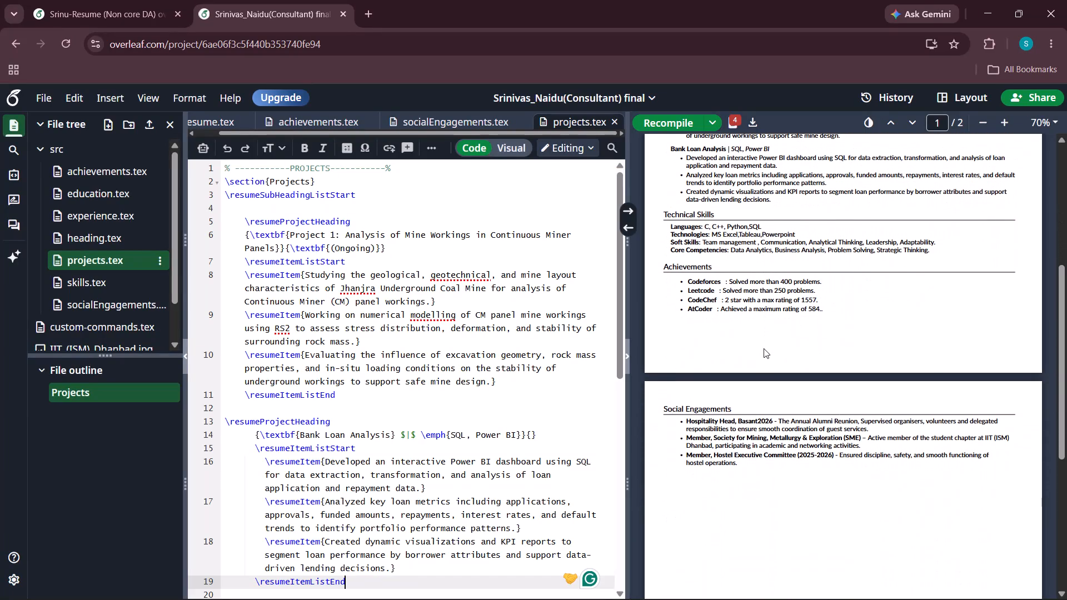
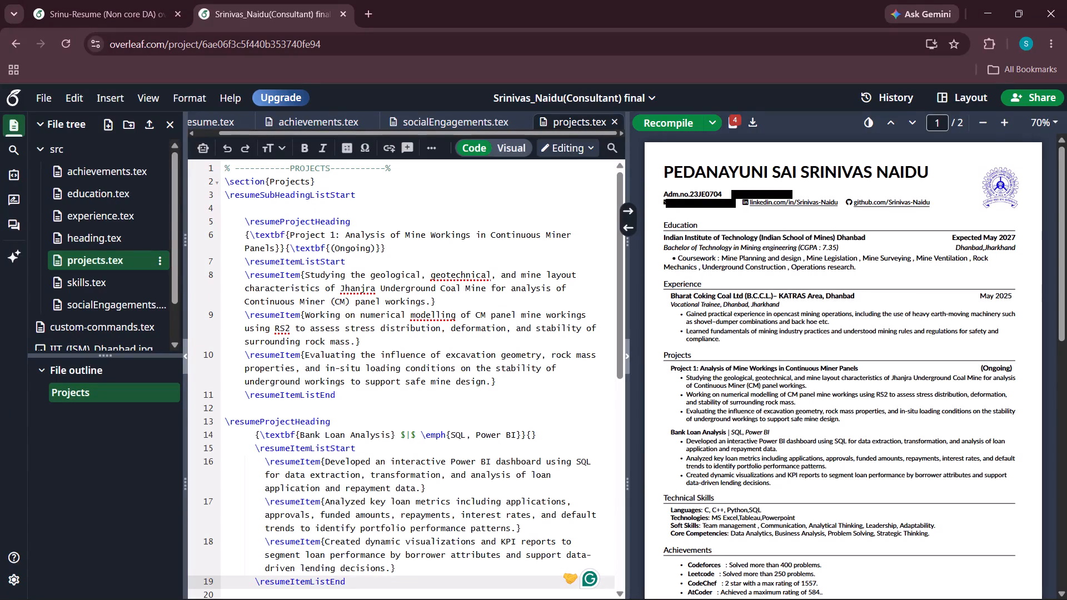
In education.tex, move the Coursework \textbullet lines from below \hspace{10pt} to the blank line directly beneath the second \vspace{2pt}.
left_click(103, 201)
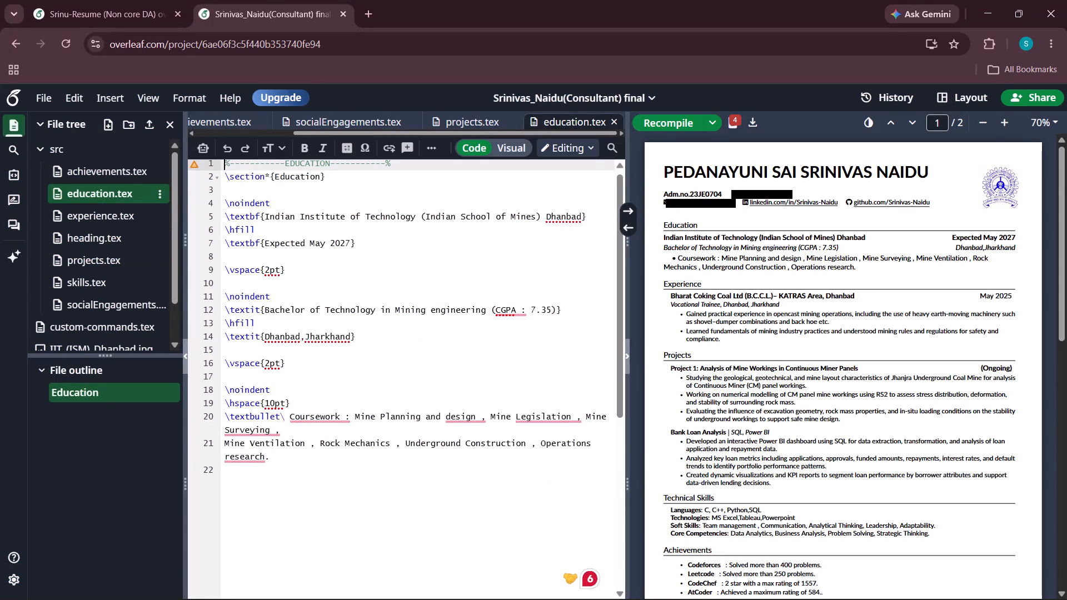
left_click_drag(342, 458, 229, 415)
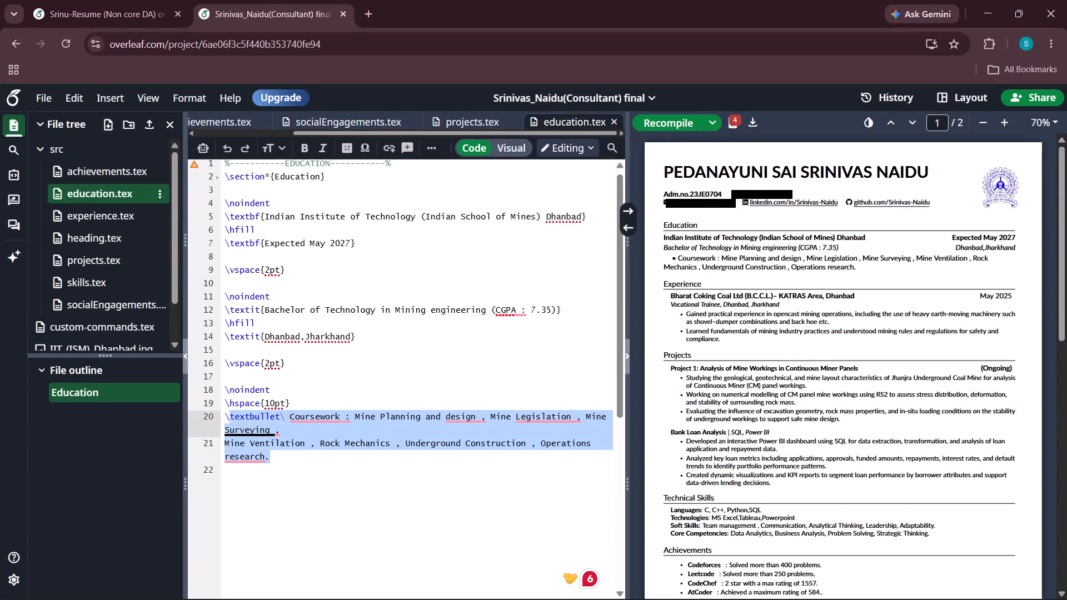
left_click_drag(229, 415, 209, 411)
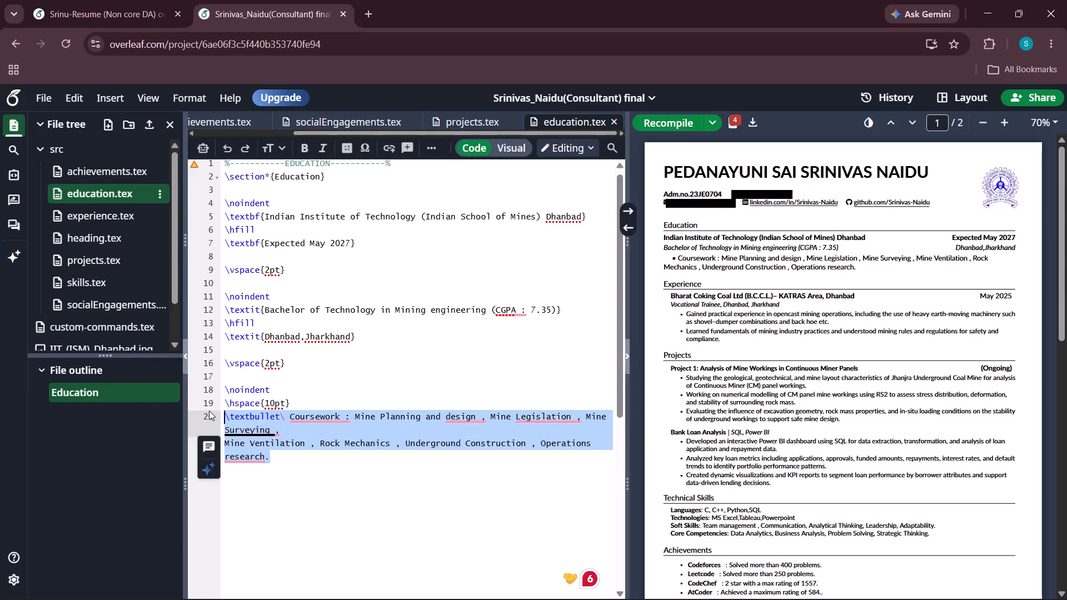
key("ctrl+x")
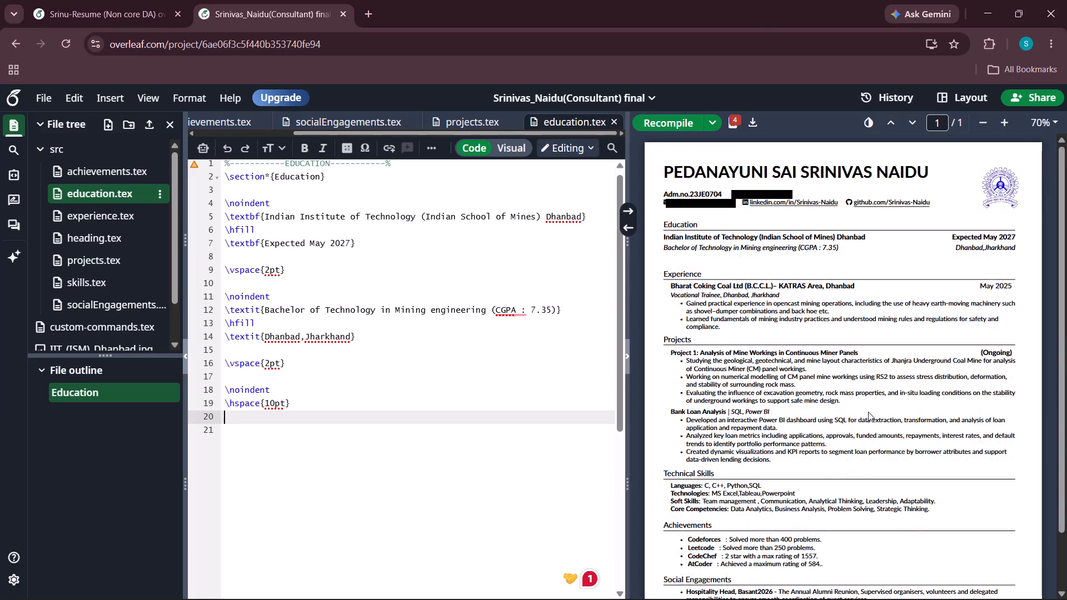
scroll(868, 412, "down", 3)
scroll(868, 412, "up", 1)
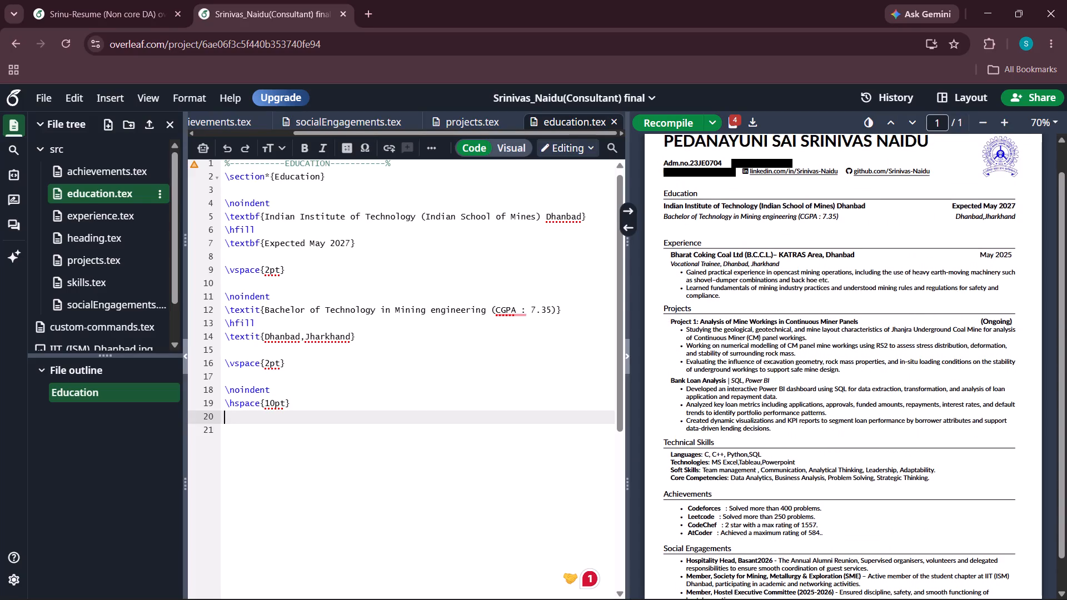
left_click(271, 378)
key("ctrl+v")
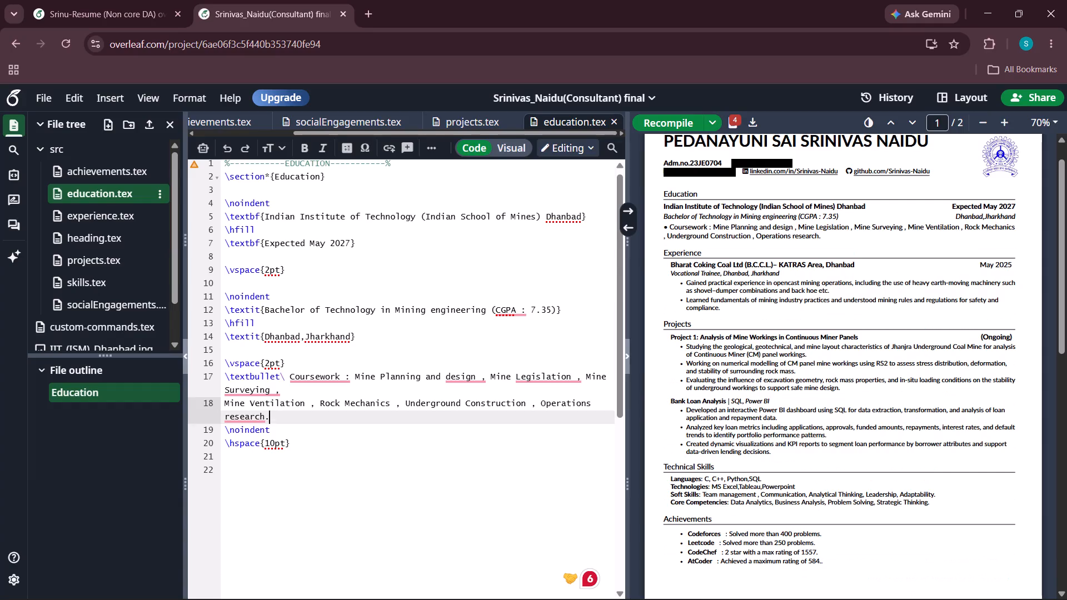
Check the recompiled preview for the moved Coursework line and how the sections fall across the page break.
scroll(271, 378, "down", 2)
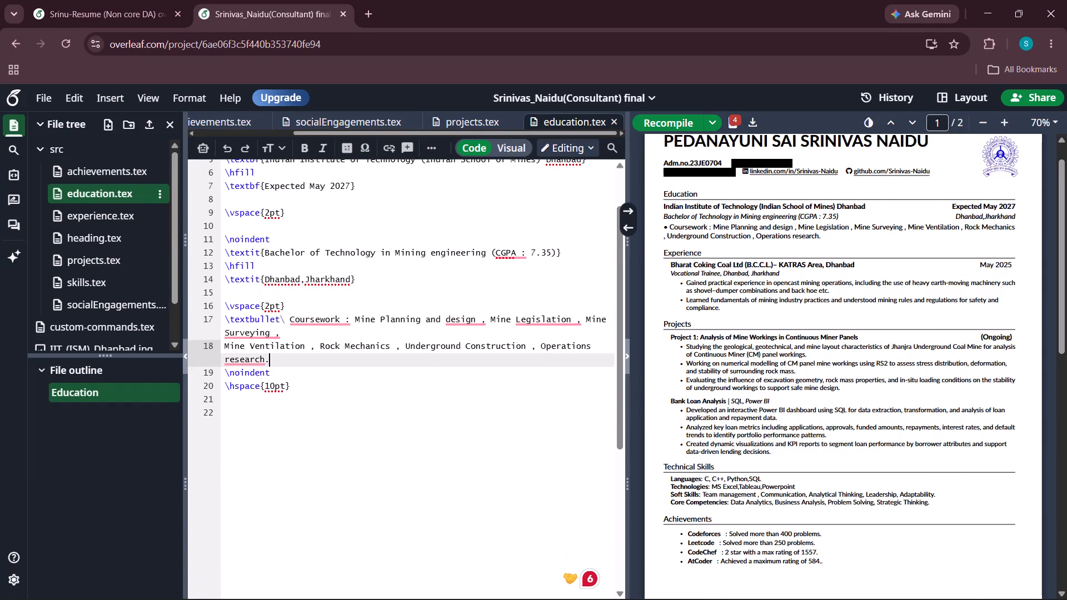
scroll(271, 378, "down", 2)
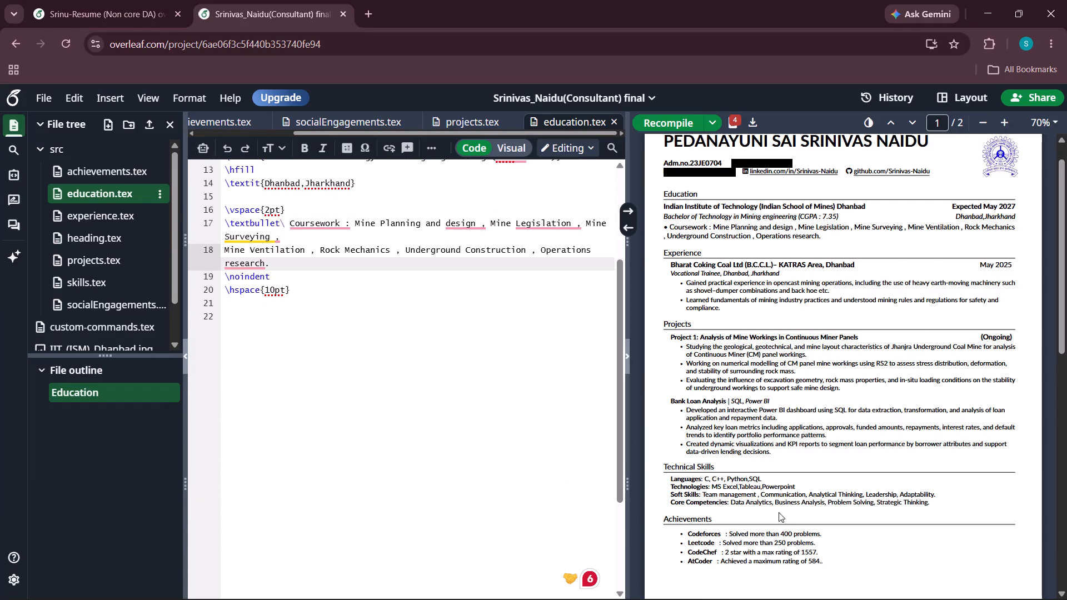
scroll(777, 509, "down", 3)
scroll(777, 509, "up", 2)
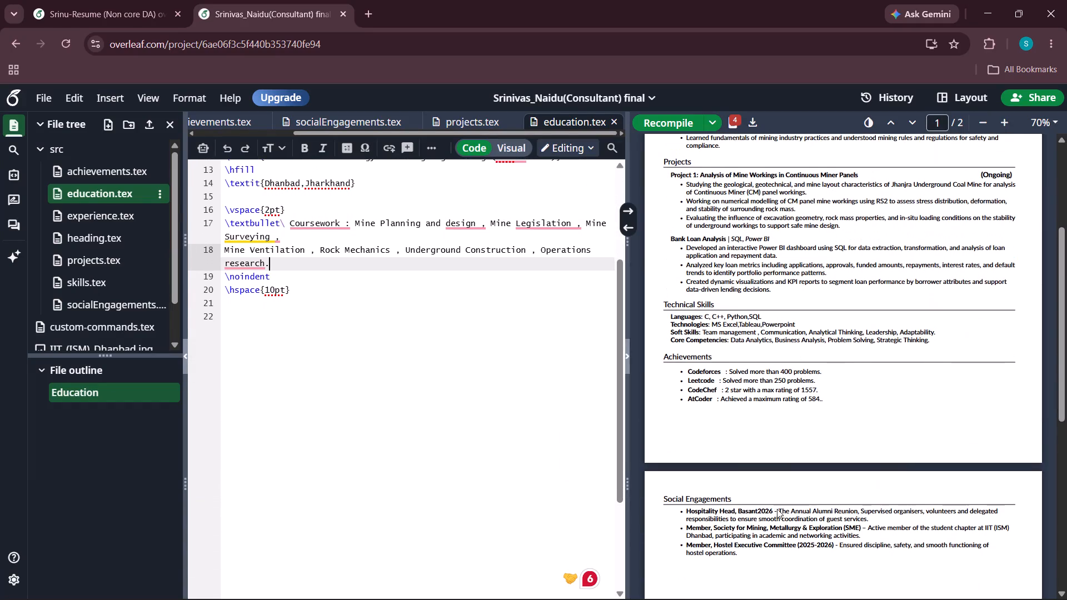
scroll(777, 509, "up", 2)
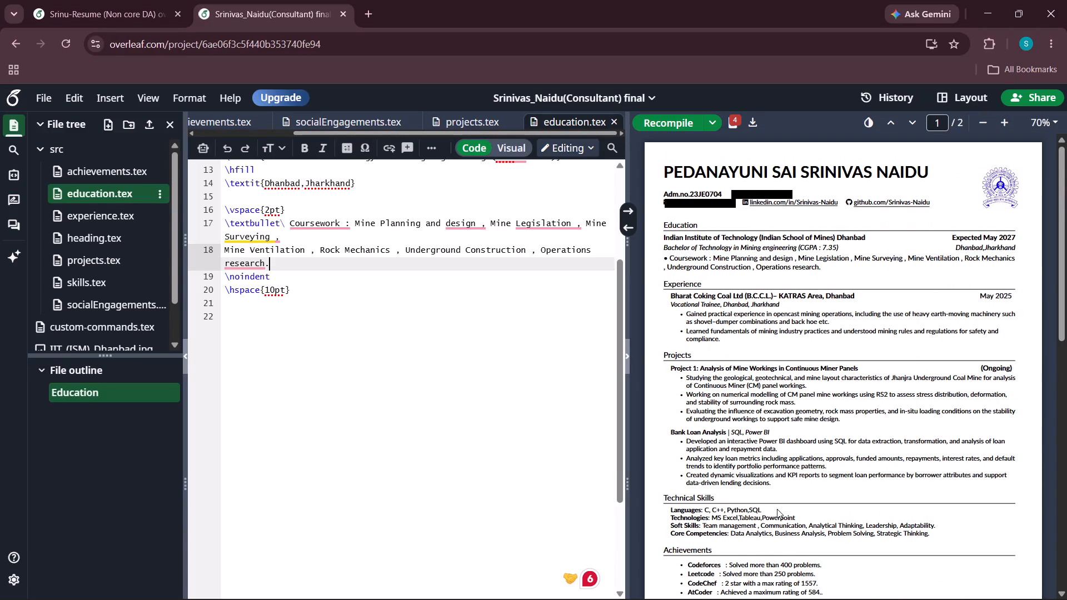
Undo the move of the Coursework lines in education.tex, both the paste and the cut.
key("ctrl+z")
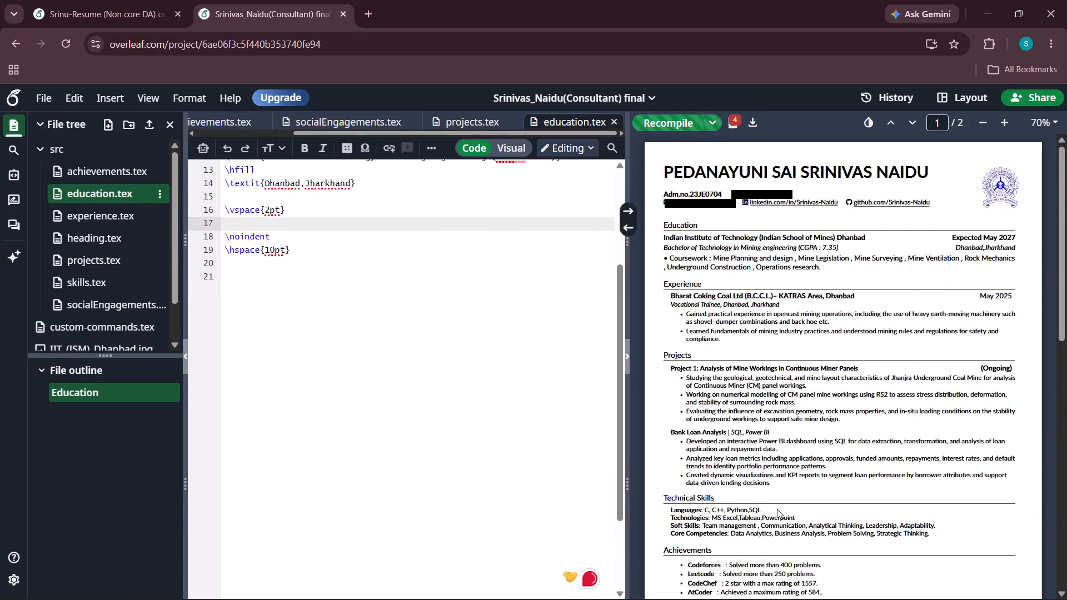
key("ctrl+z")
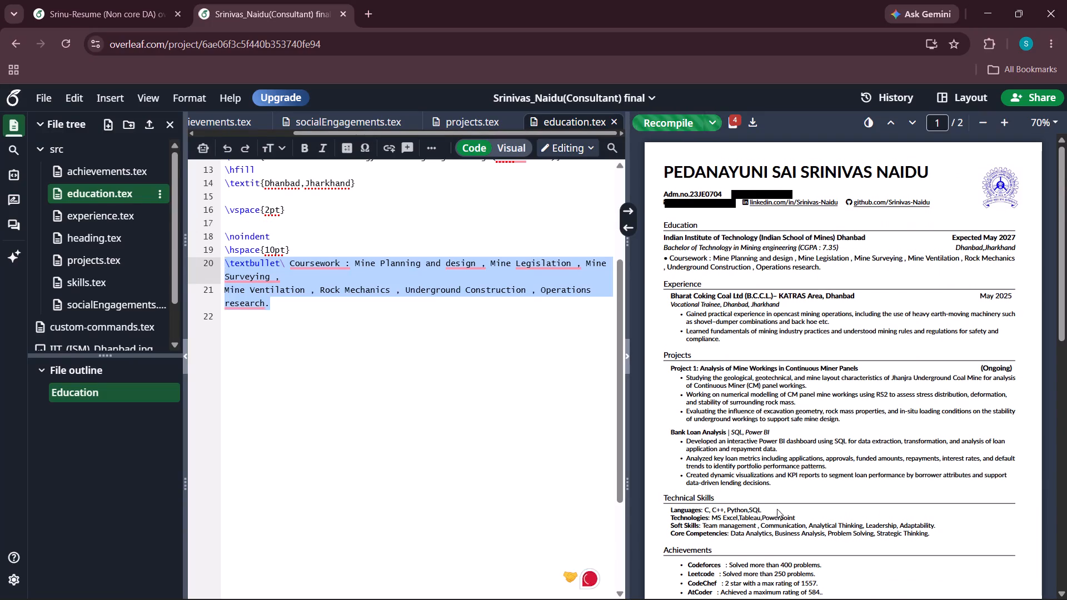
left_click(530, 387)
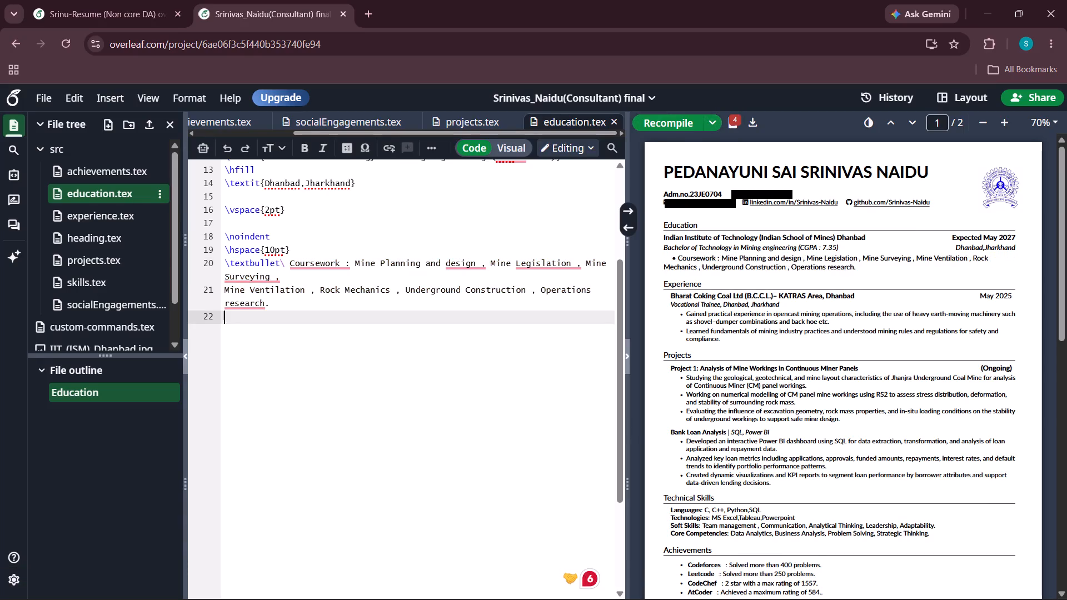
Review the recompiled preview from the heading to Social Engagements, examining how the content fits around the page break.
scroll(954, 511, "down", 2)
scroll(954, 511, "up", 1)
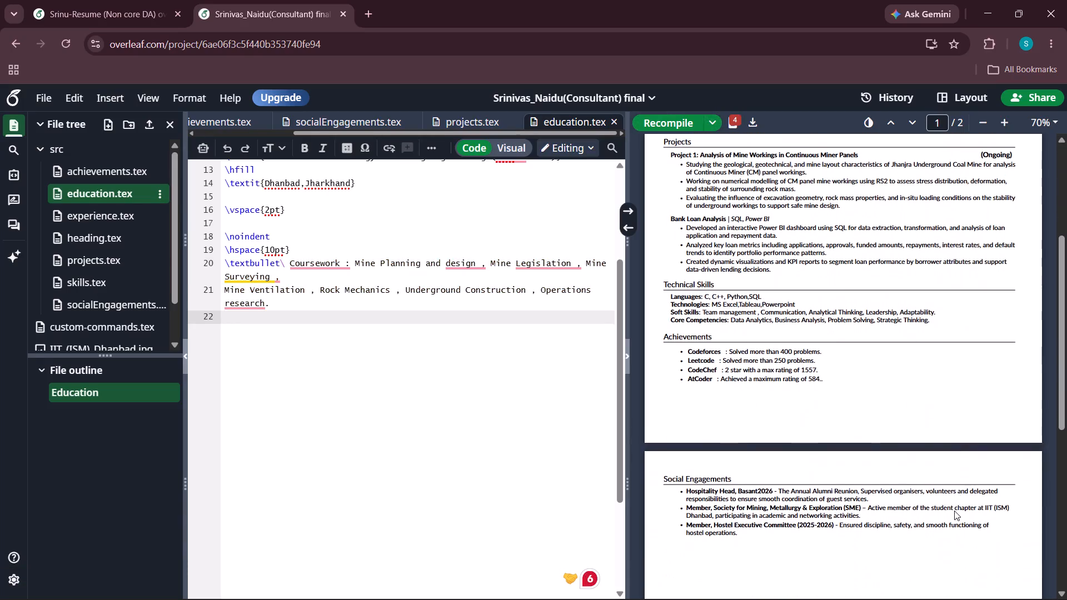
scroll(954, 511, "up", 1)
scroll(954, 511, "down", 1)
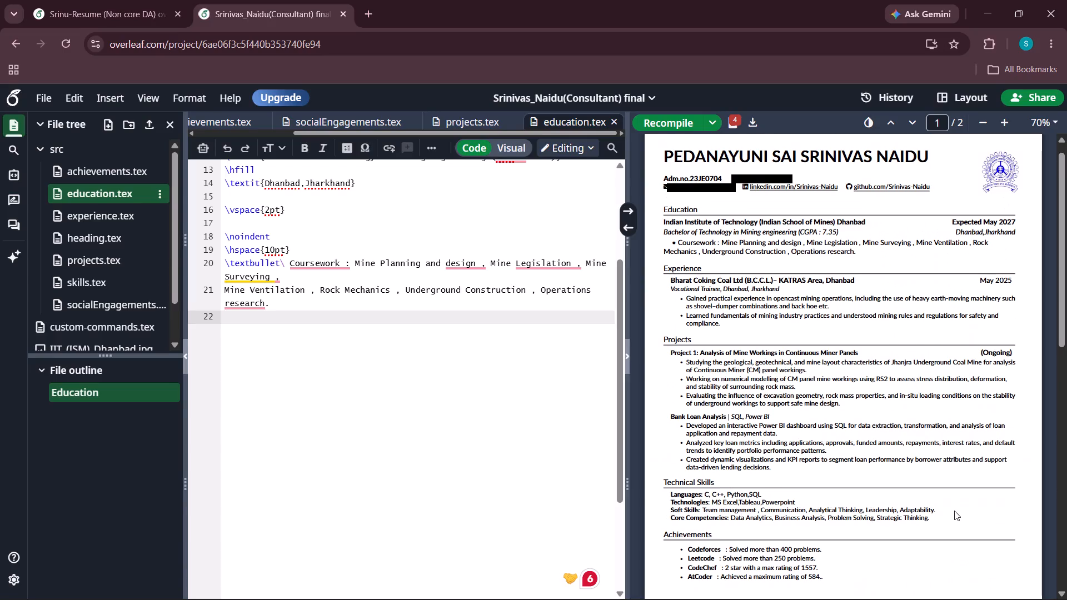
scroll(954, 511, "down", 2)
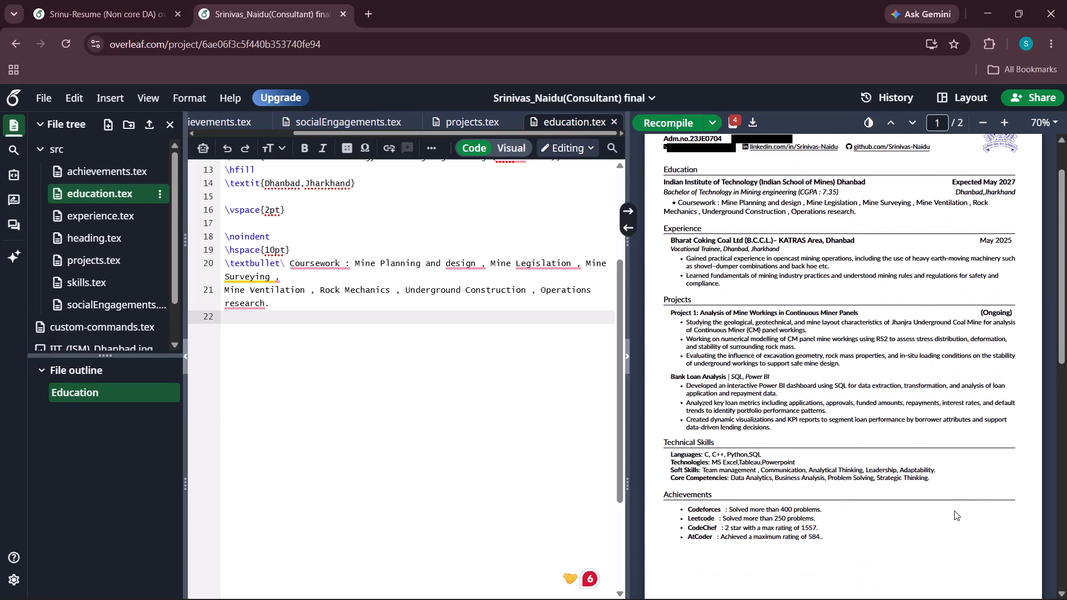
scroll(954, 511, "down", 4)
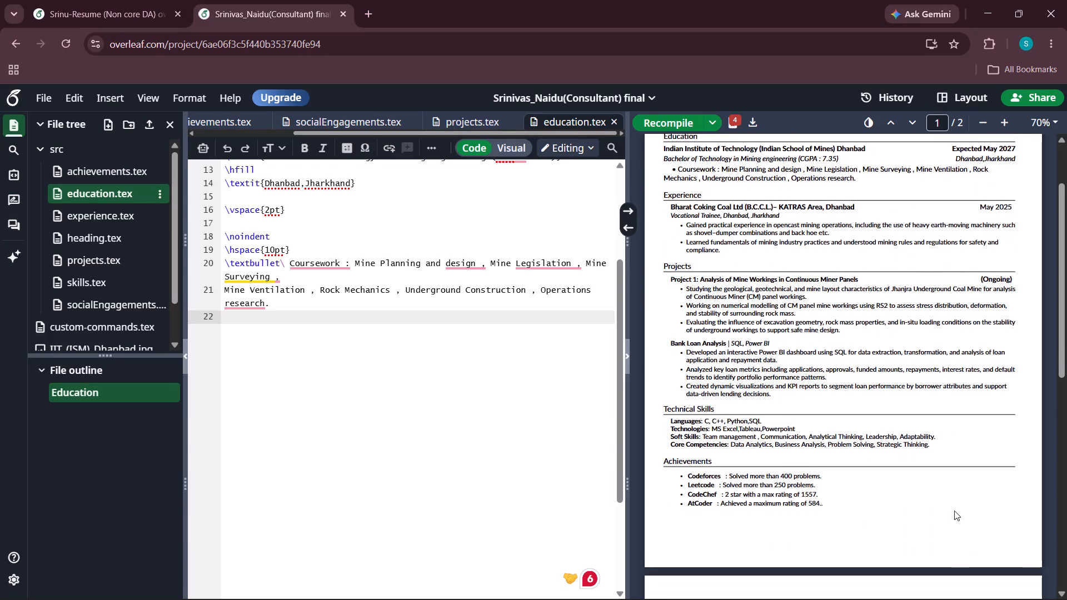
scroll(954, 511, "down", 2)
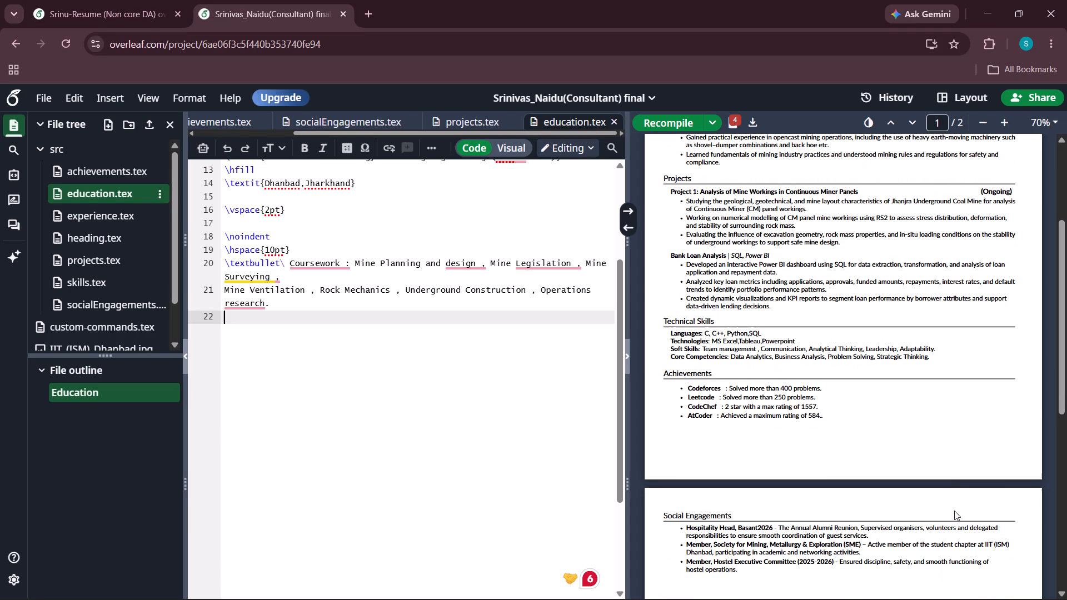
scroll(954, 511, "down", 7)
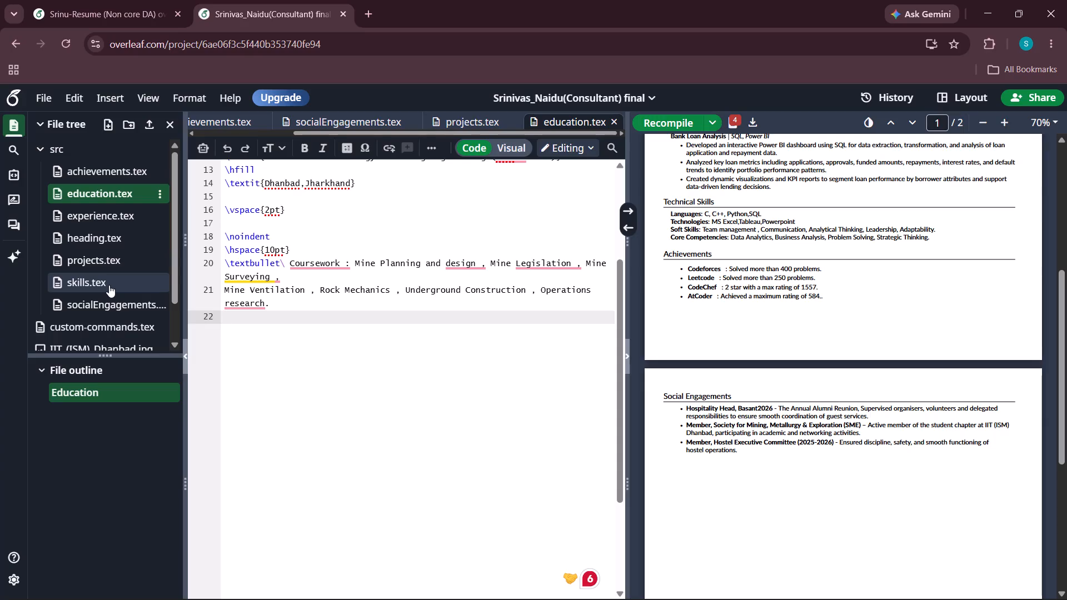
Examine the project's files and the resume's overall page layout with the preview zoomed out to 57%, along with the education.tex source.
scroll(126, 308, "down", 1)
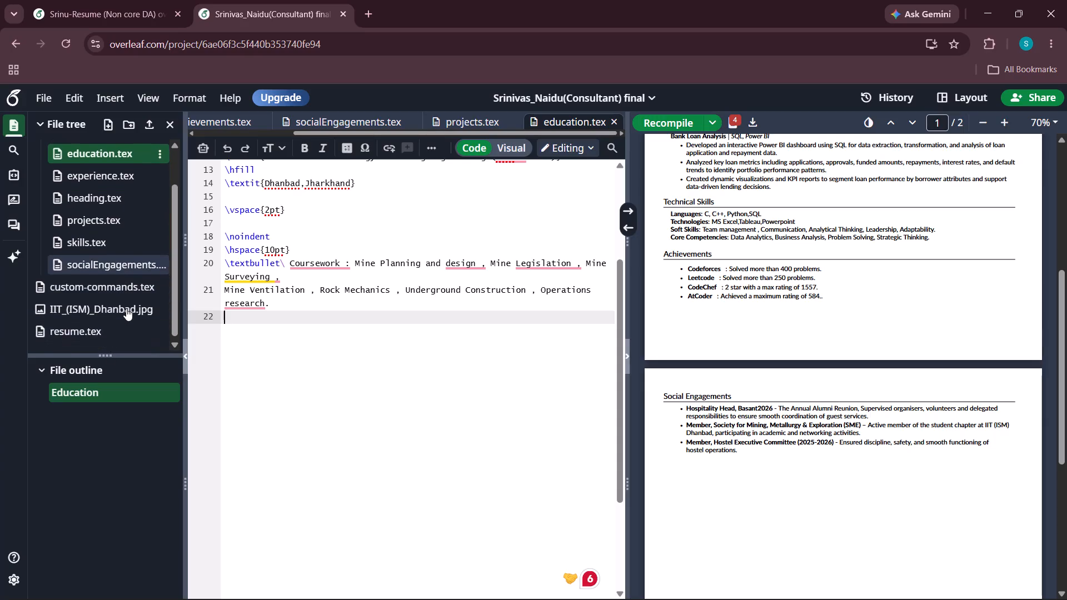
scroll(126, 308, "down", 1)
scroll(761, 373, "up", 2)
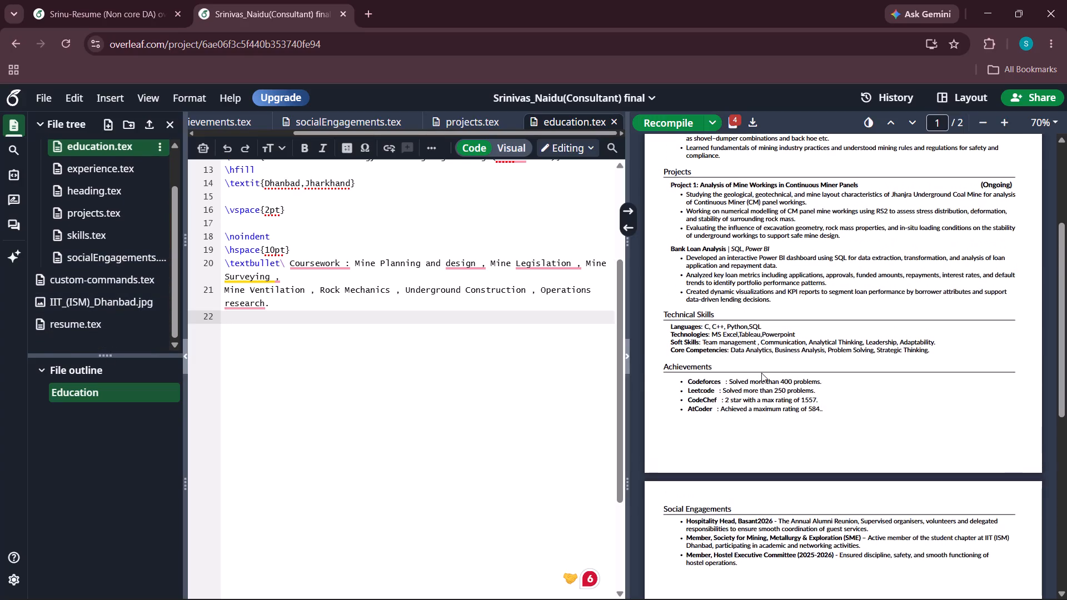
scroll(761, 373, "up", 3)
scroll(761, 373, "down", 1)
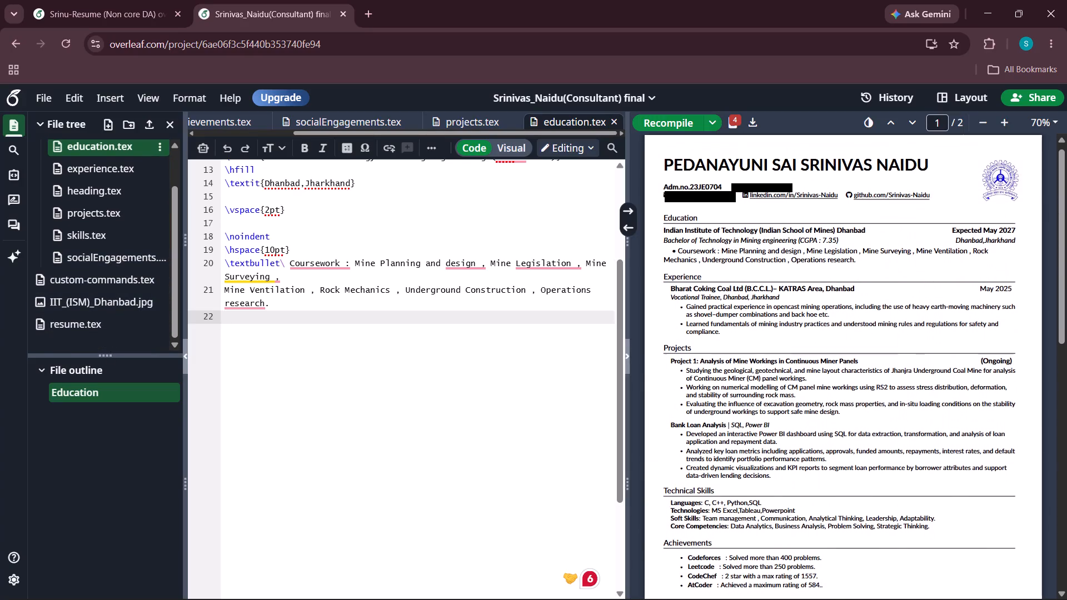
scroll(761, 373, "down", 2)
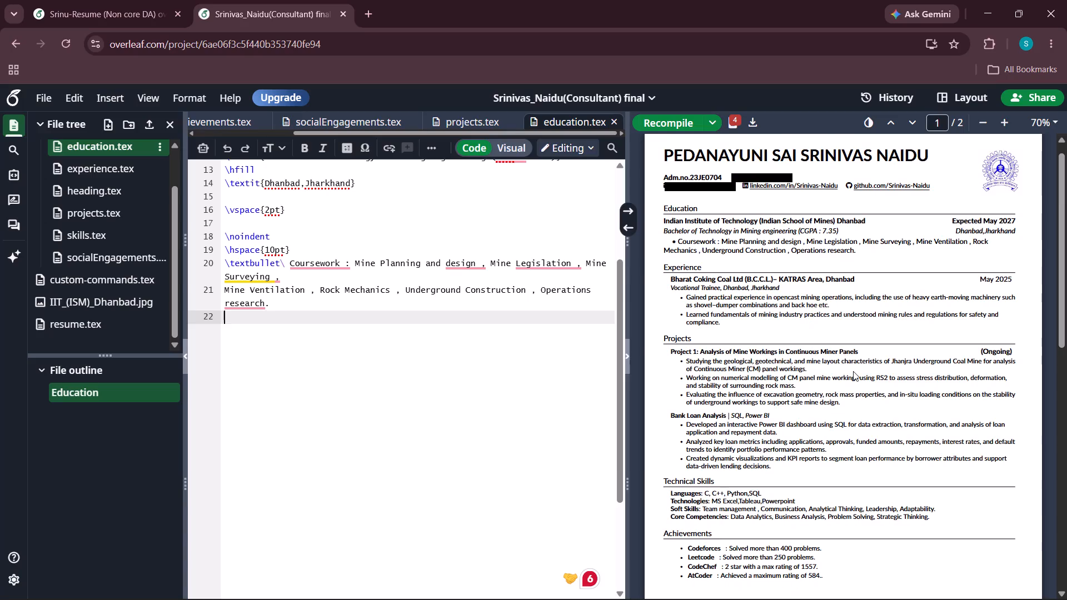
scroll(853, 371, "down", 5)
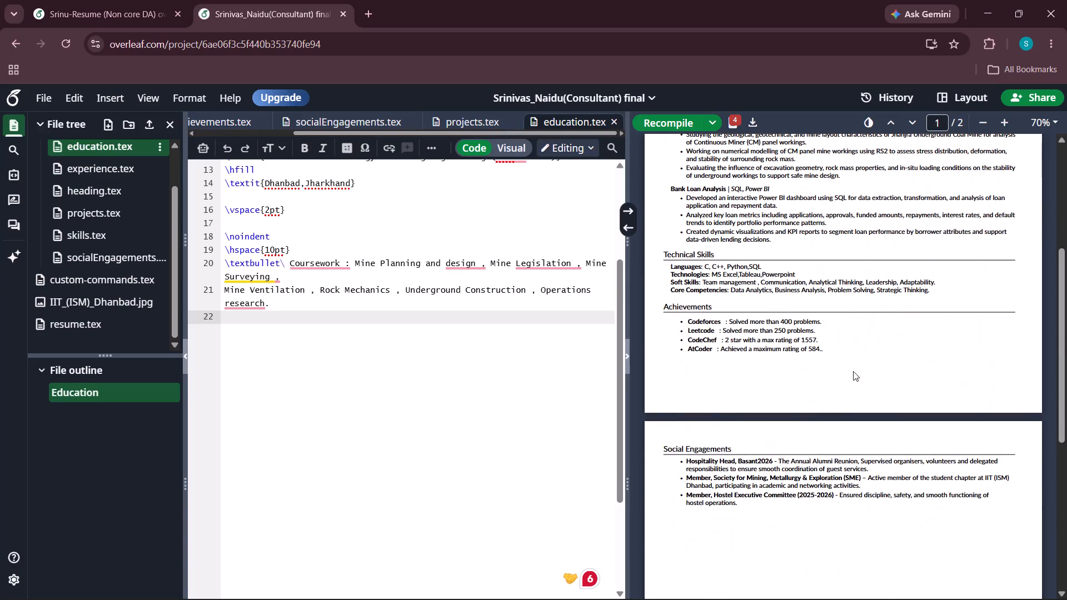
scroll(853, 371, "down", 1)
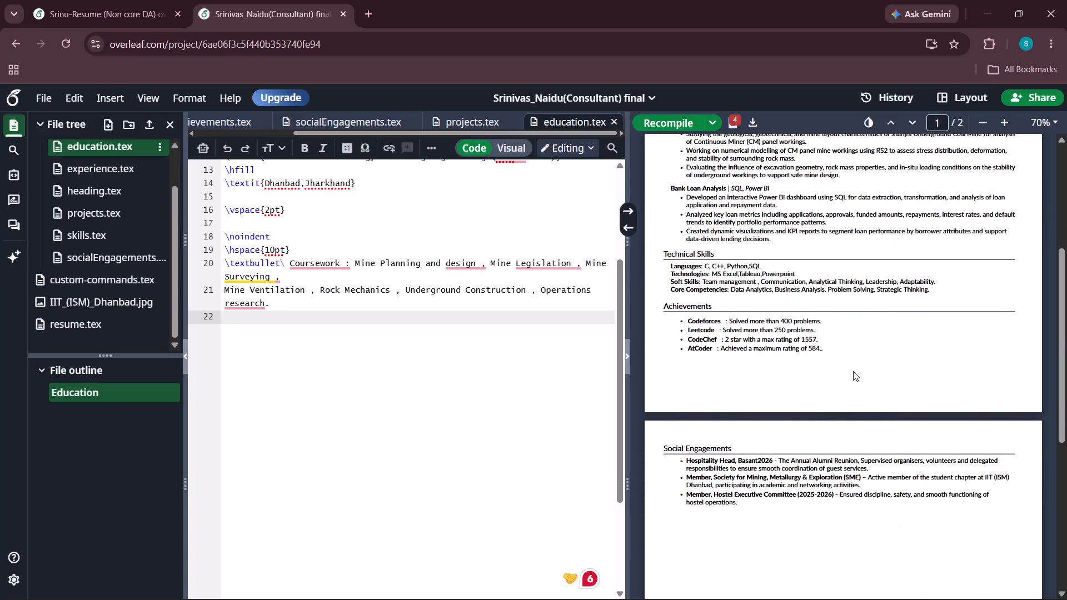
scroll(853, 371, "down", 5)
scroll(853, 370, "up", 1)
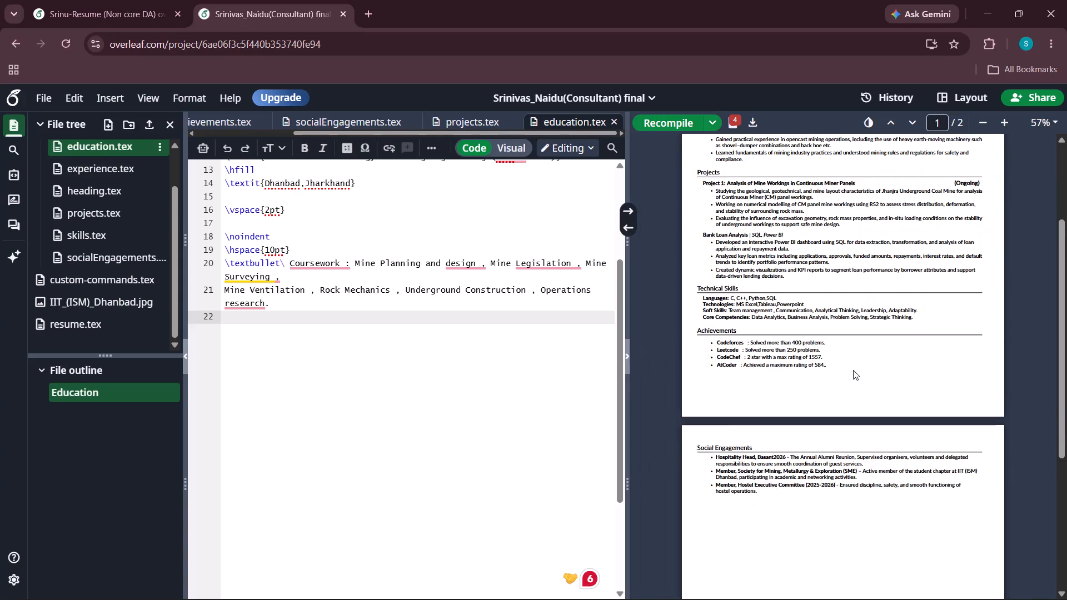
scroll(853, 370, "up", 2)
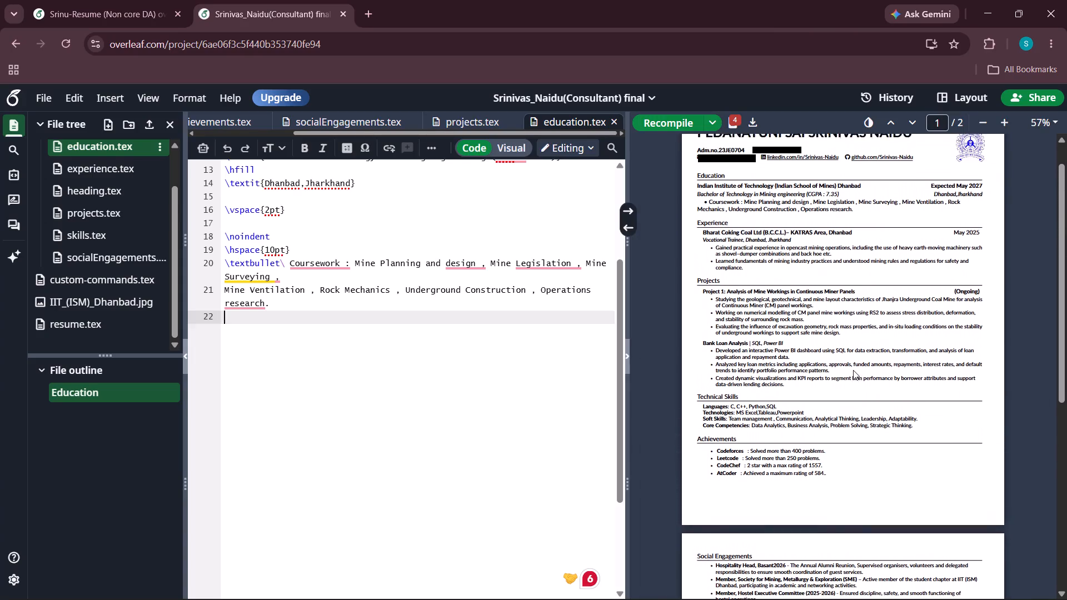
scroll(853, 370, "up", 2)
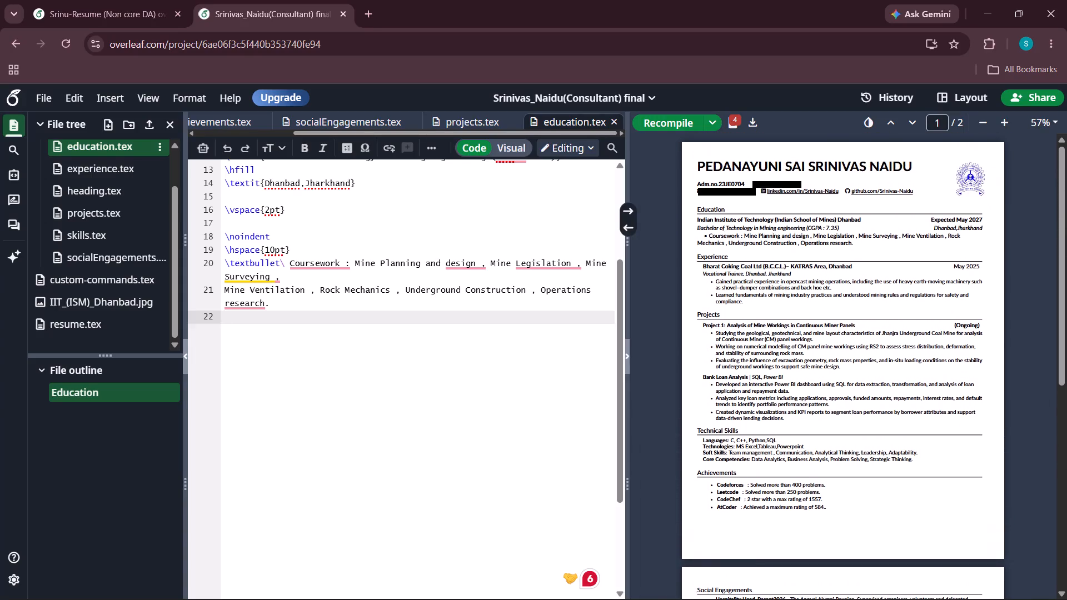
scroll(475, 287, "up", 1)
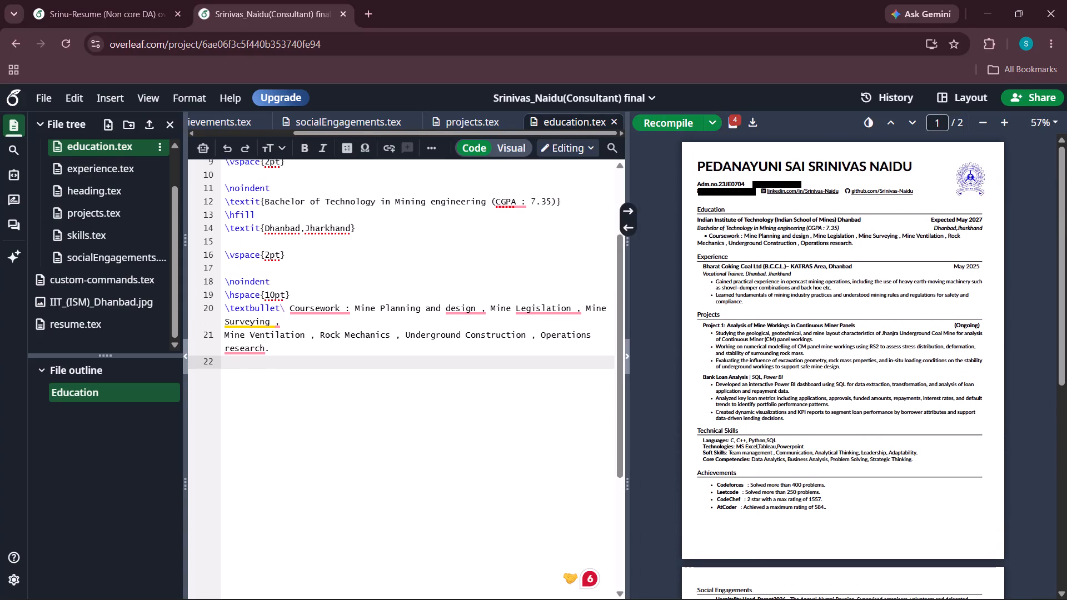
scroll(475, 287, "up", 3)
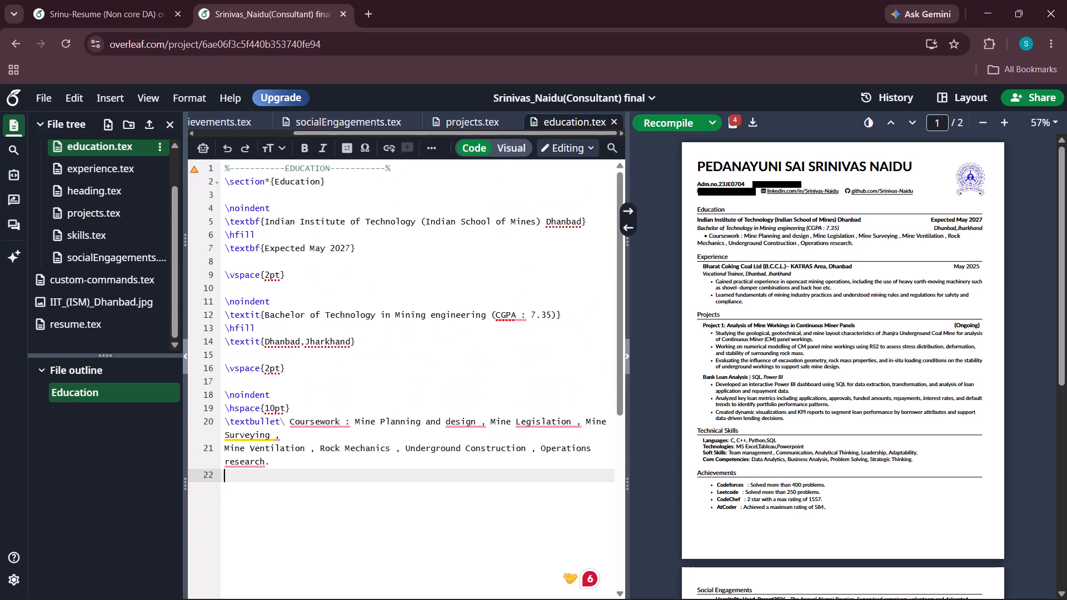
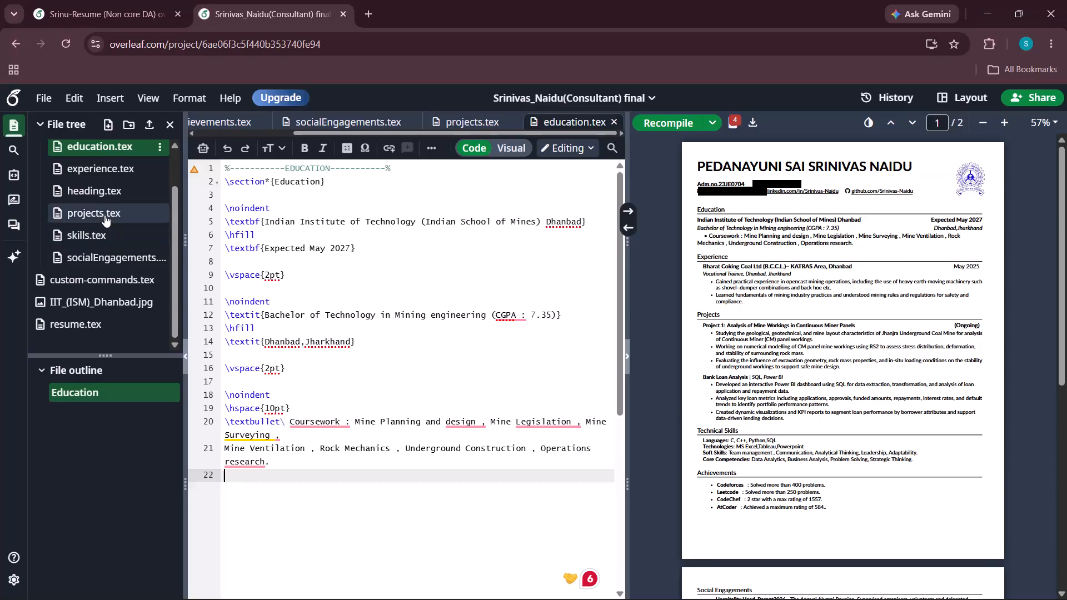
Cut the whole Project 1 entry, Analysis of Mine Workings in Continuous Miner Panels, from projects.tex, including its item list.
scroll(419, 393, "up", 1)
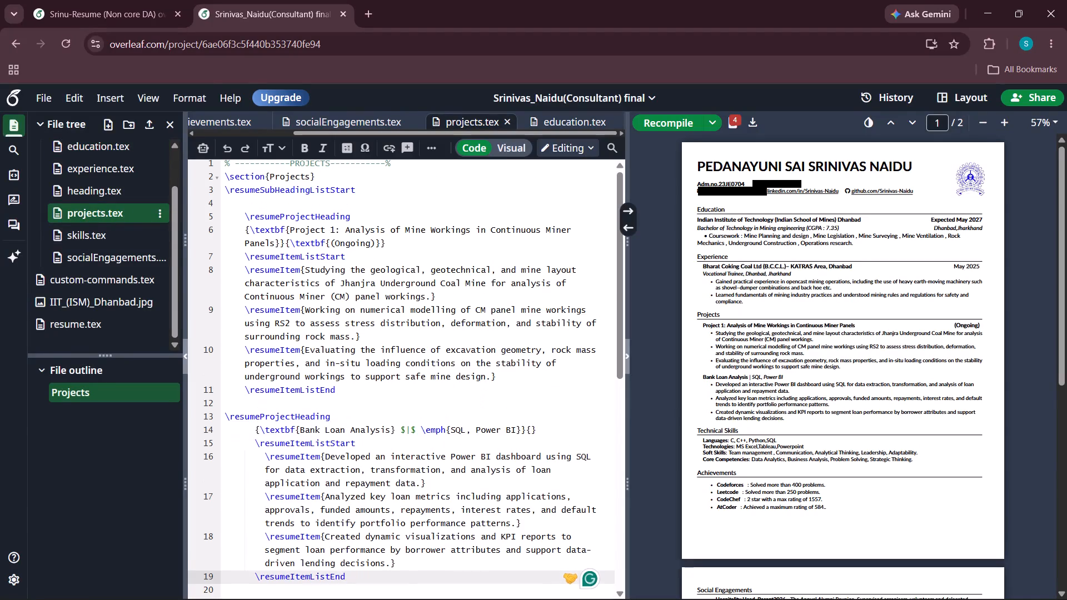
scroll(419, 393, "up", 1)
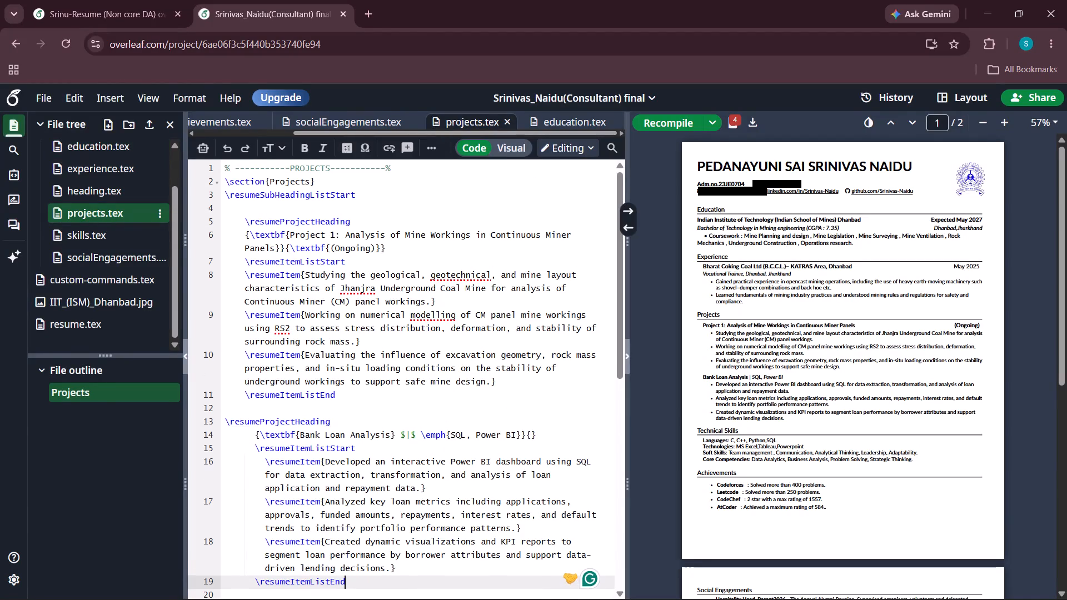
left_click_drag(339, 397, 236, 222)
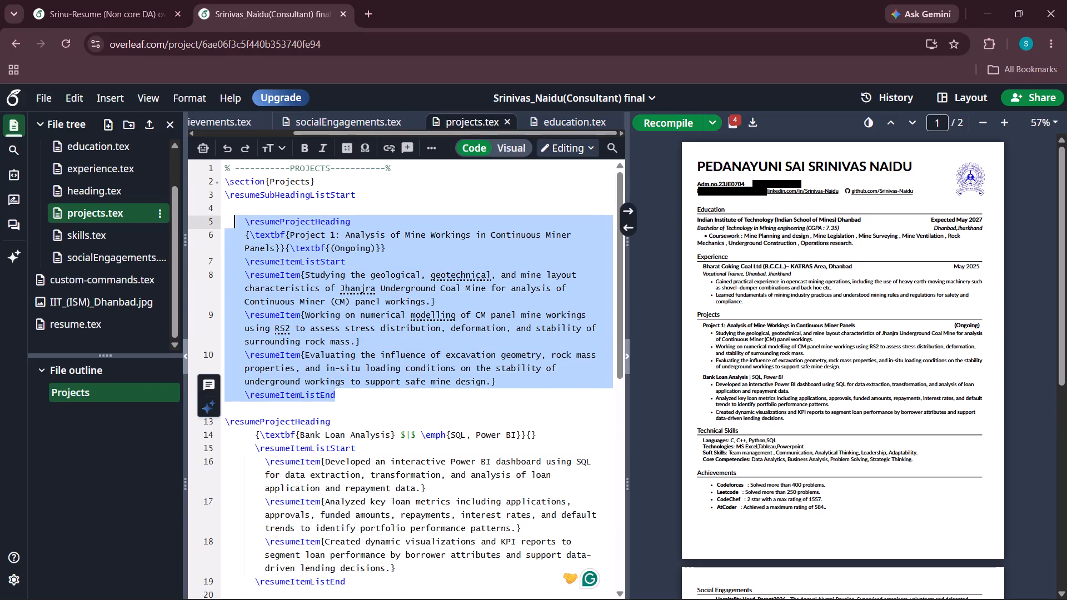
key("ctrl+x")
Copy the entire projects.tex source from the Non core DA resume project and return to the end of the Consultant resume's projects.tex.
left_click(66, 0)
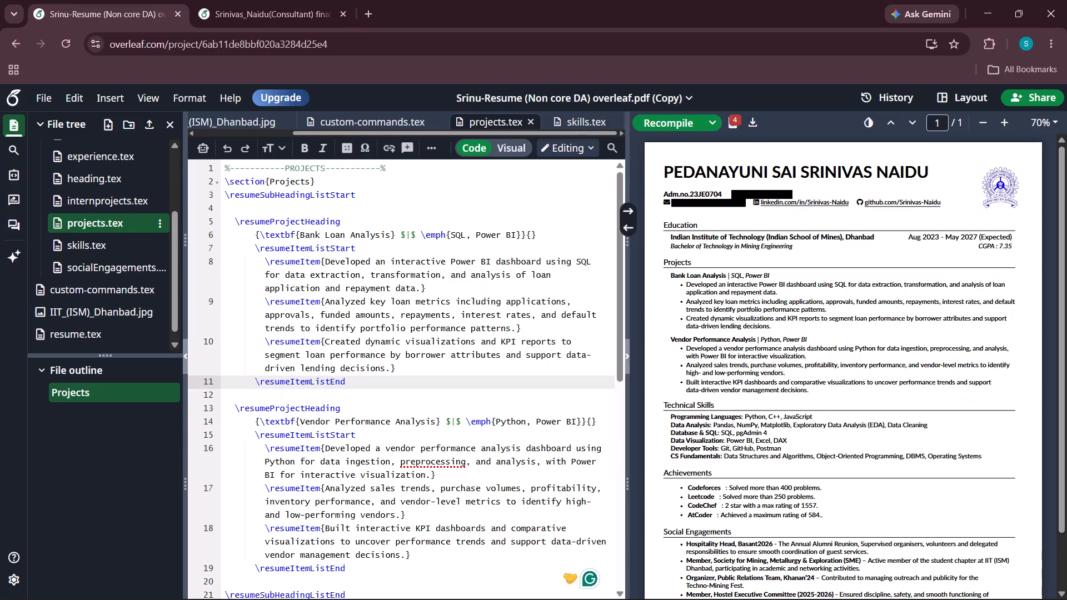
scroll(356, 404, "down", 3)
left_click(362, 435)
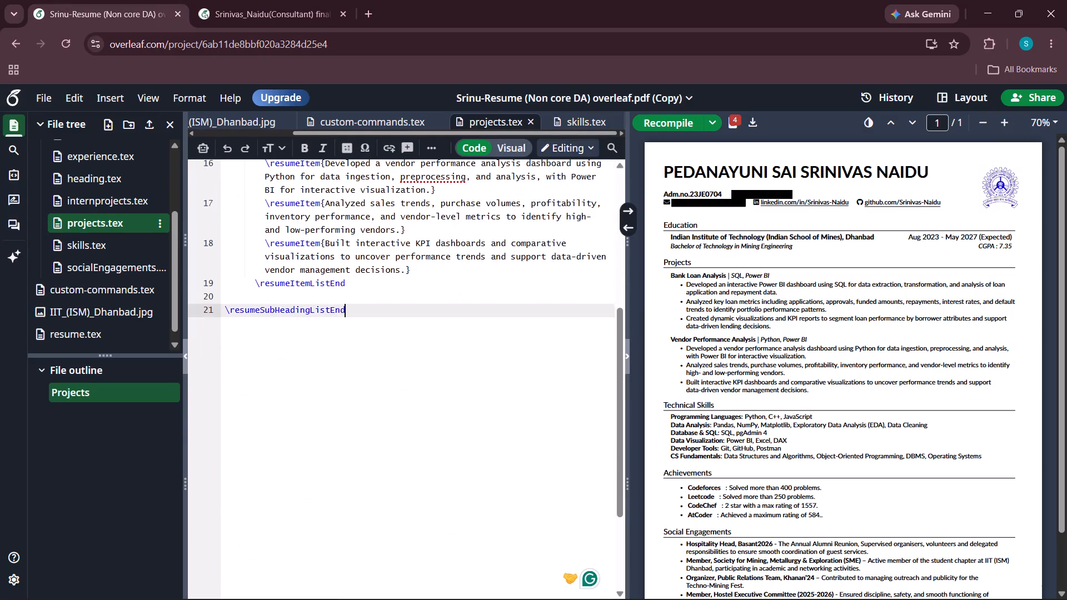
key("ctrl+a")
key("ctrl+c")
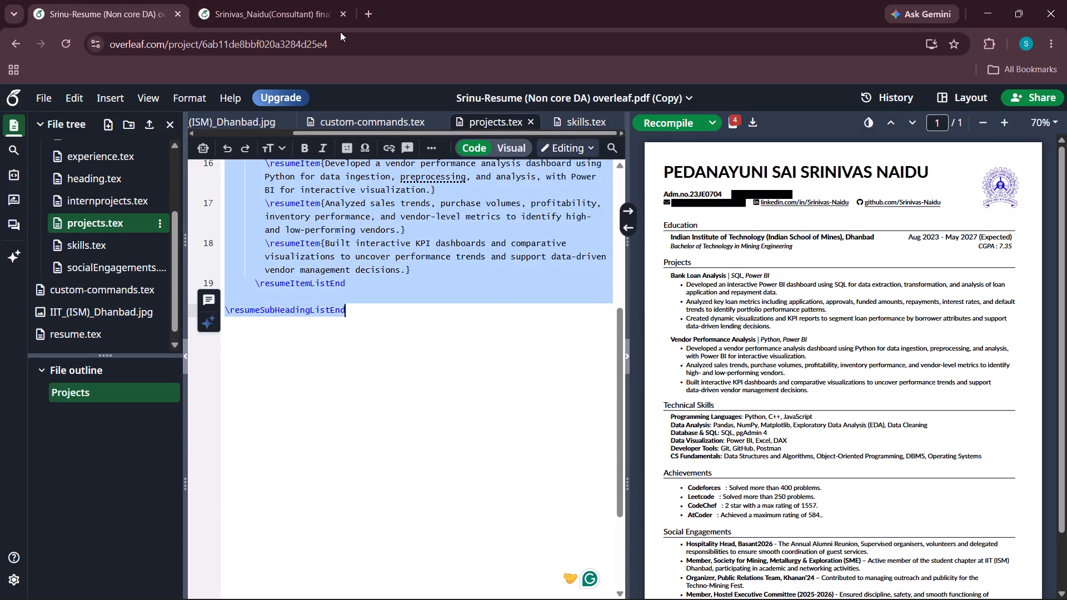
left_click(332, 0)
left_click(406, 539)
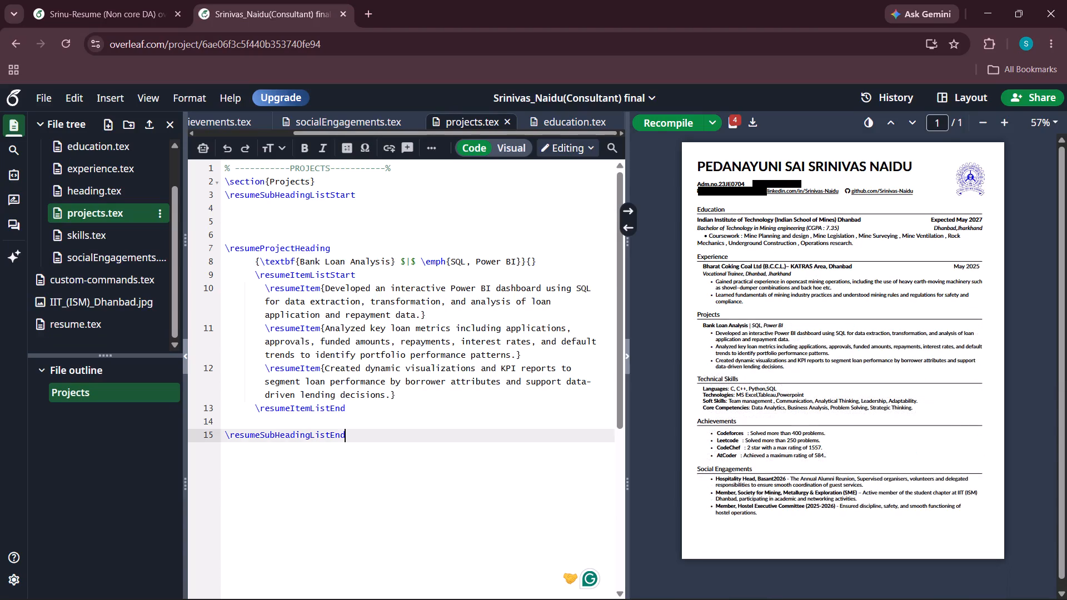
Replace the whole projects.tex source with the copied Projects section containing Bank Loan Analysis (SQL, Power BI) and Vendor Performance Analysis (Python, Power BI).
key("ctrl+a")
key("ctrl+v")
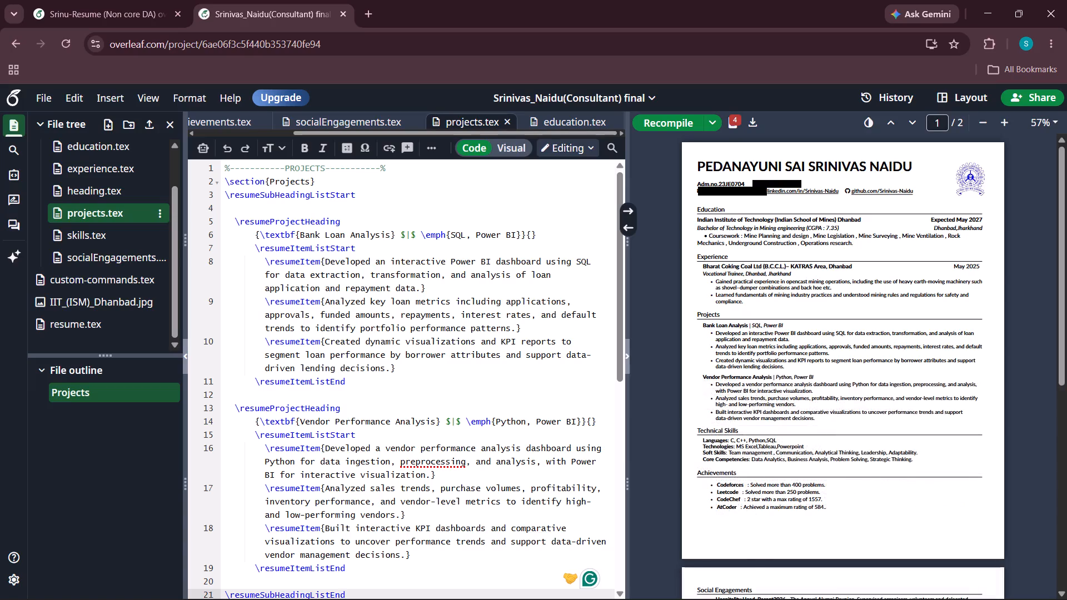
Review the recompiled preview with both projects, examining how the sections from the heading to Social Engagements fall across the page break.
scroll(810, 471, "down", 1)
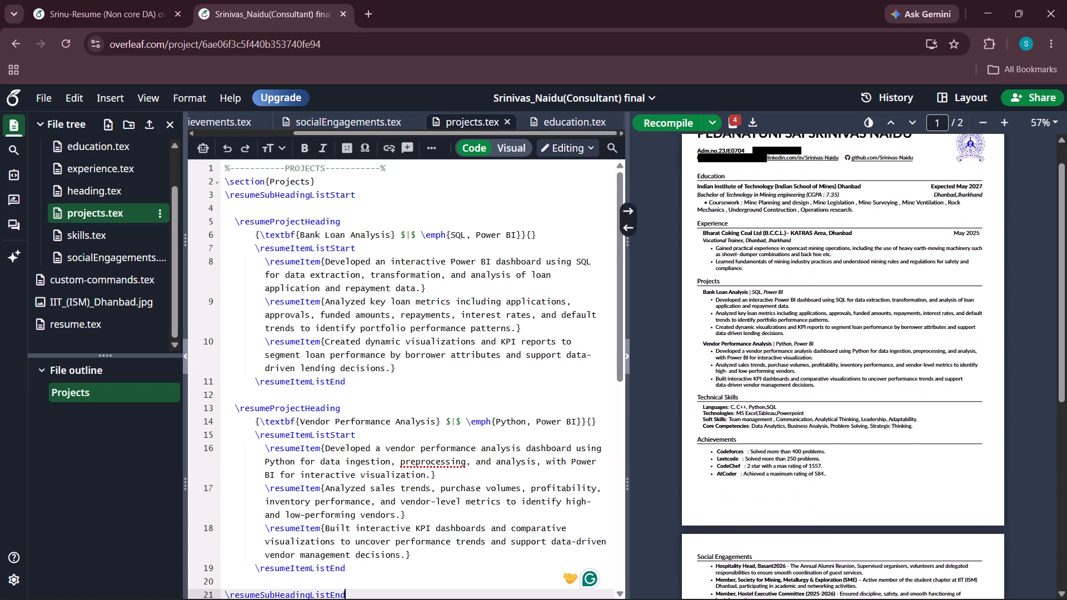
scroll(810, 471, "down", 2)
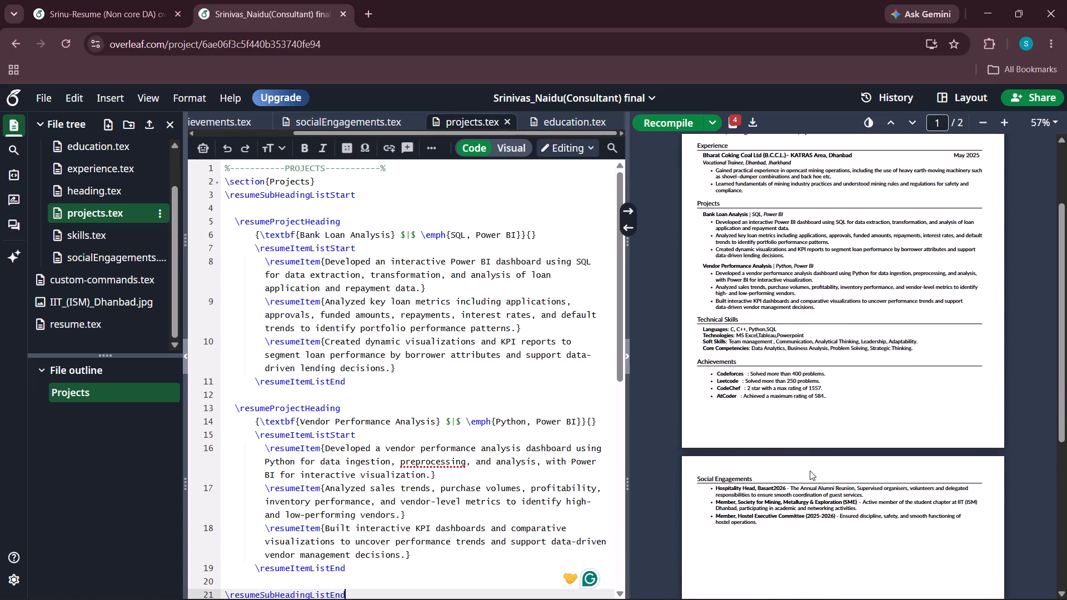
scroll(810, 471, "down", 2)
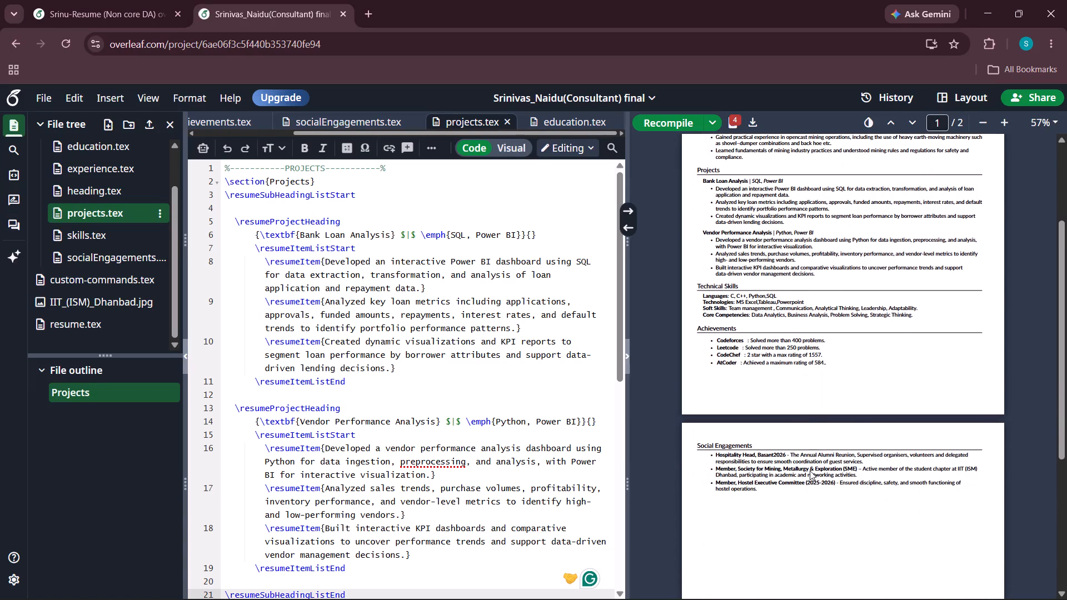
scroll(810, 471, "down", 1)
scroll(810, 471, "up", 1)
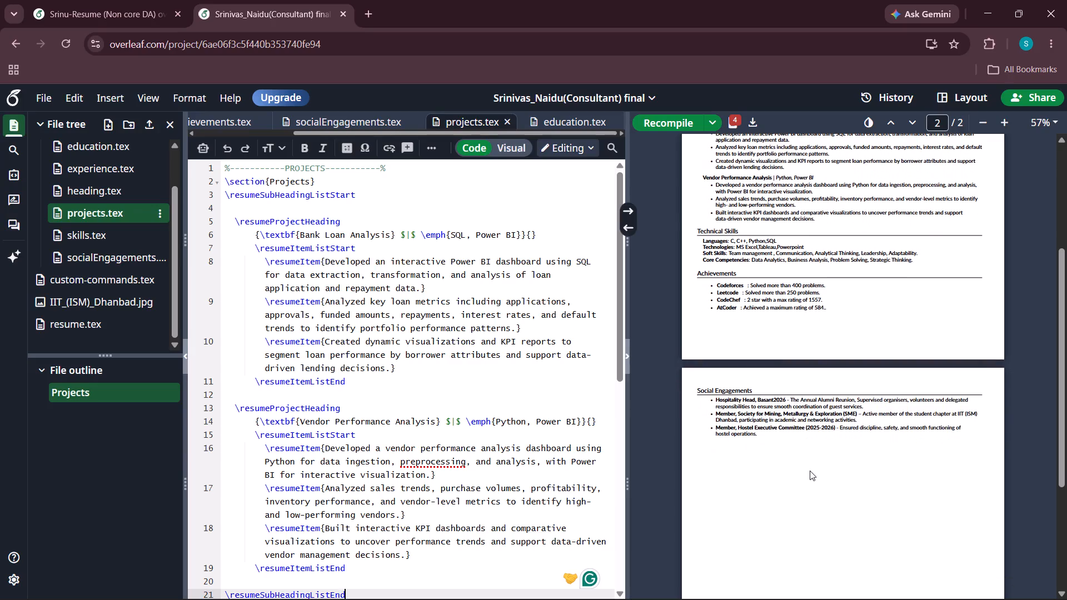
scroll(810, 471, "up", 1)
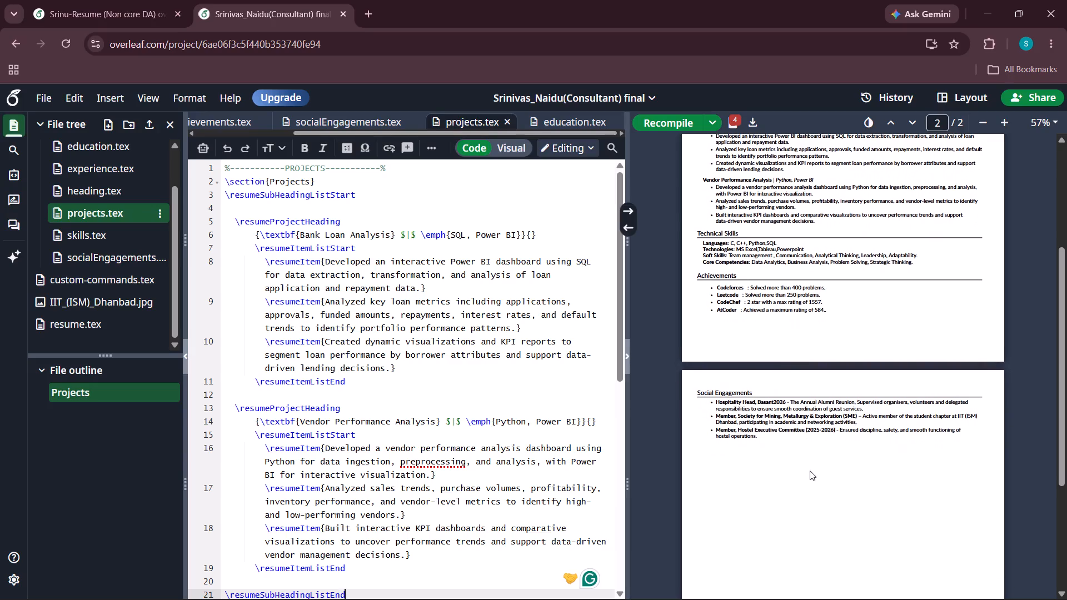
scroll(810, 471, "up", 1)
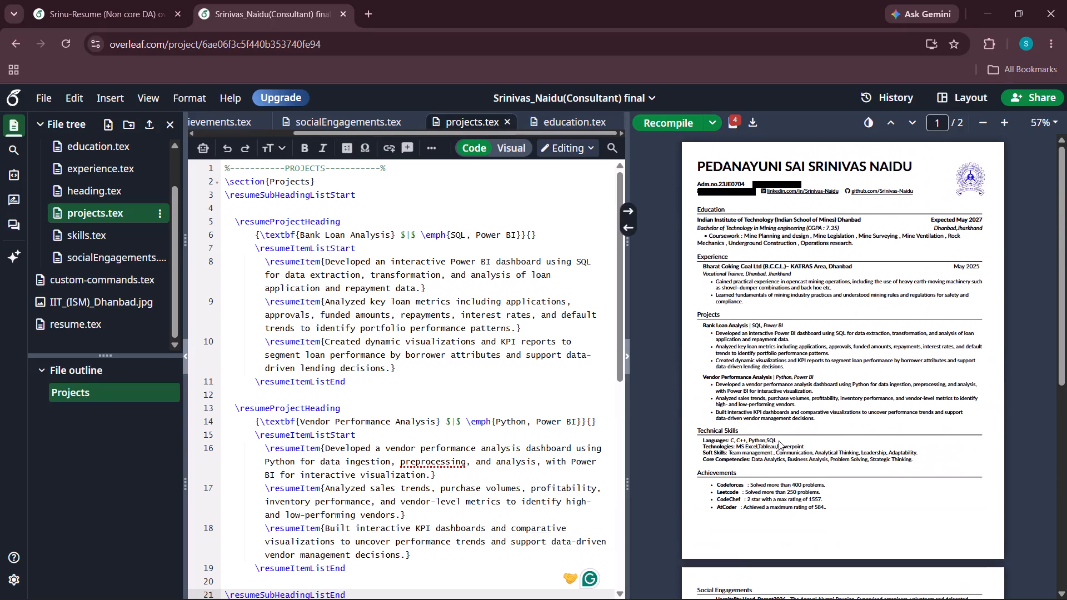
scroll(389, 297, "up", 5)
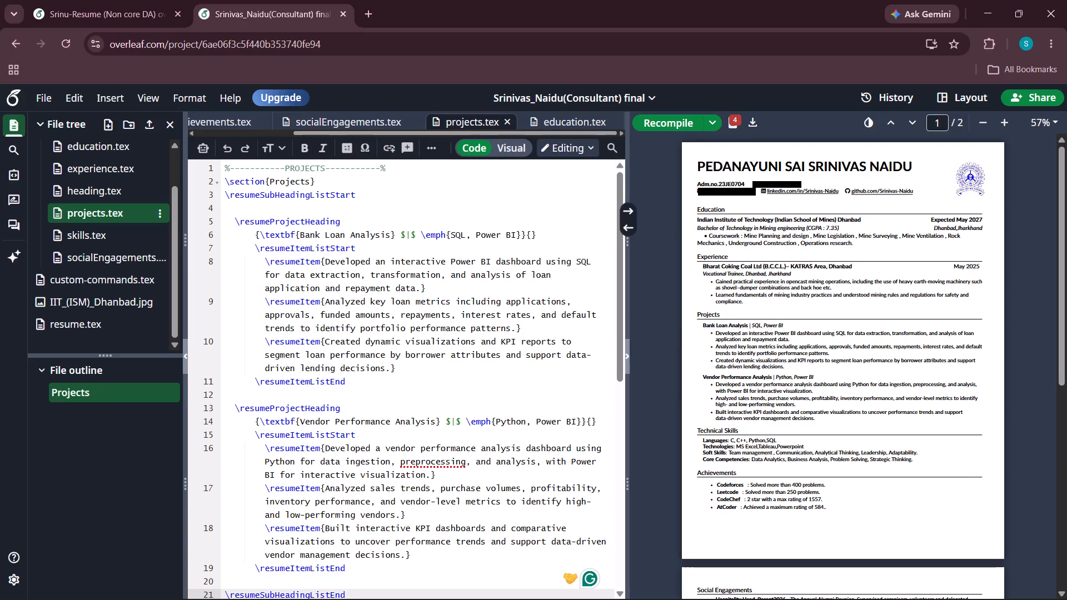
scroll(791, 402, "down", 2)
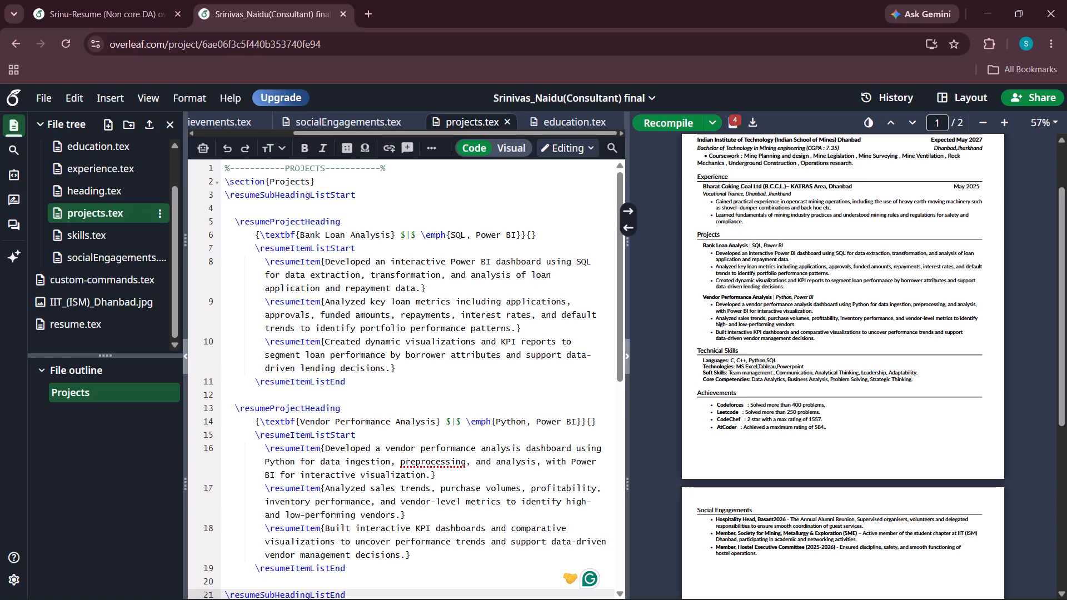
scroll(777, 397, "up", 1)
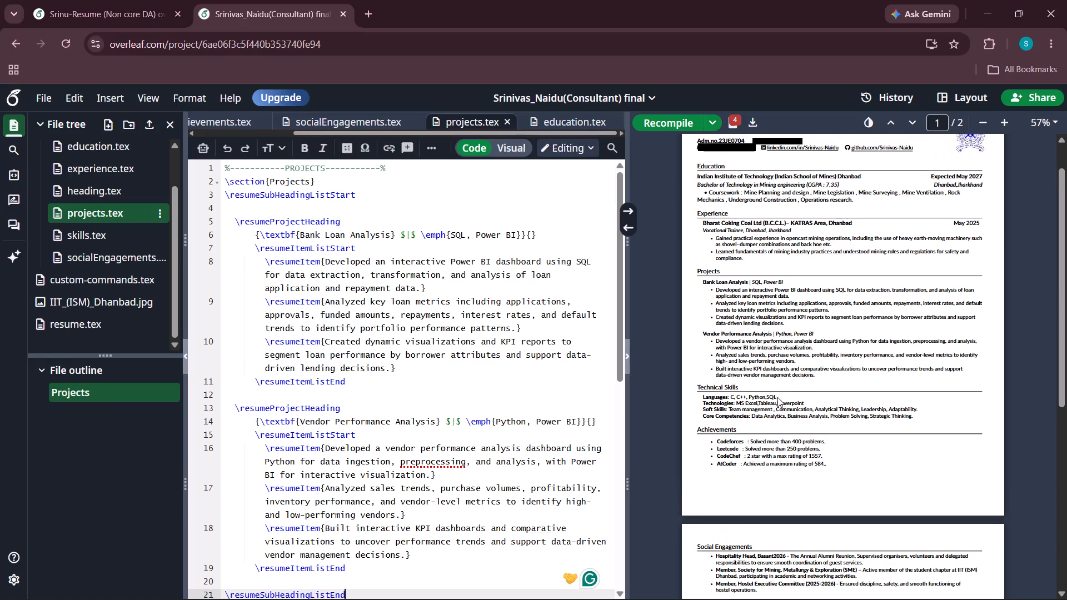
scroll(777, 397, "up", 1)
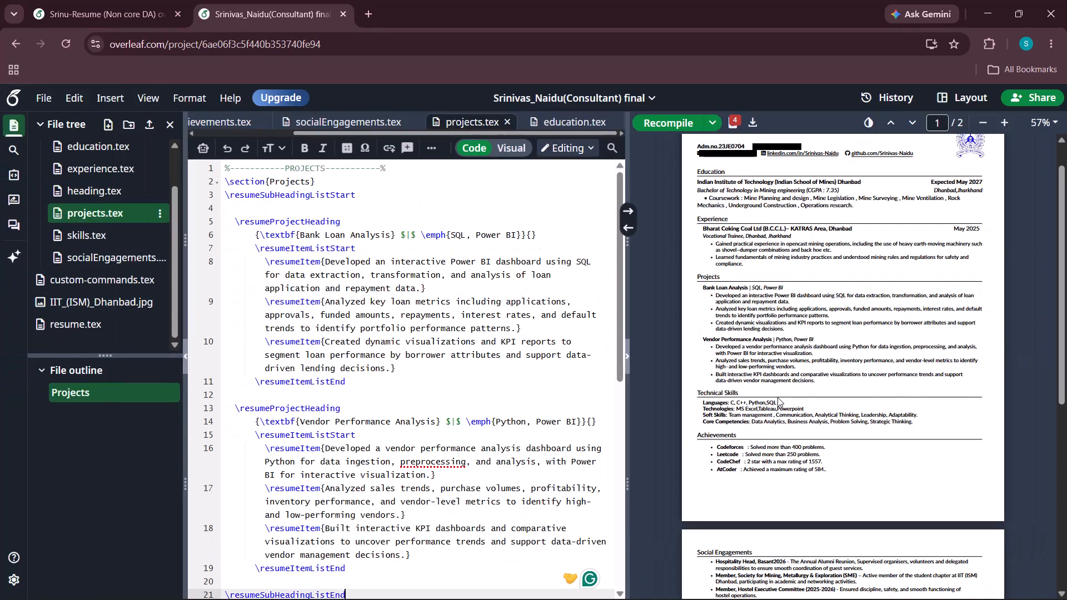
scroll(777, 397, "up", 2)
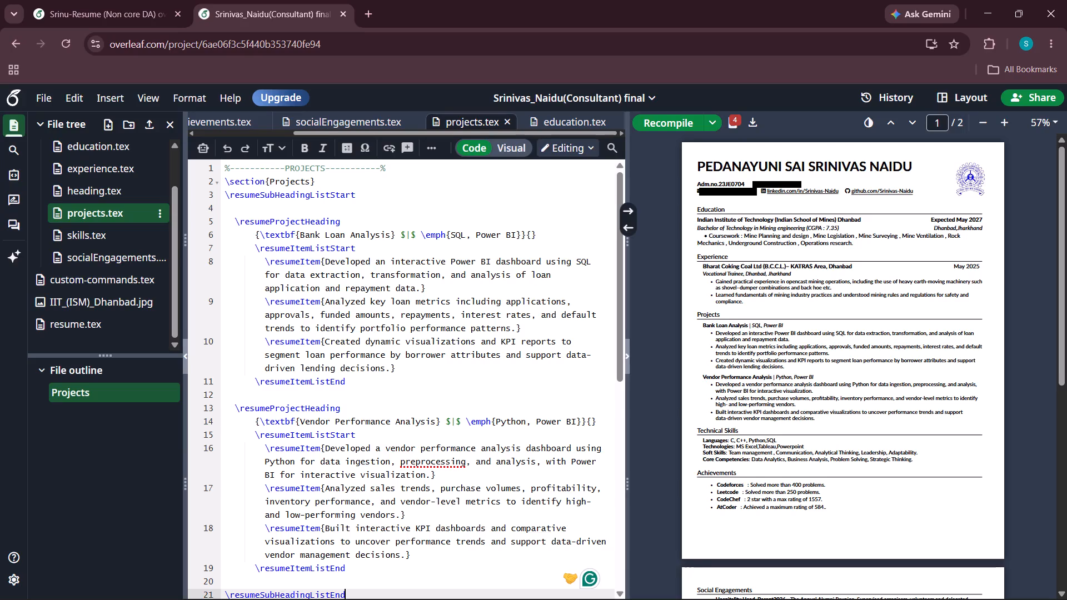
Compare the preview's page break with the projects.tex source, reading the source through to its closing line.
scroll(759, 358, "down", 3)
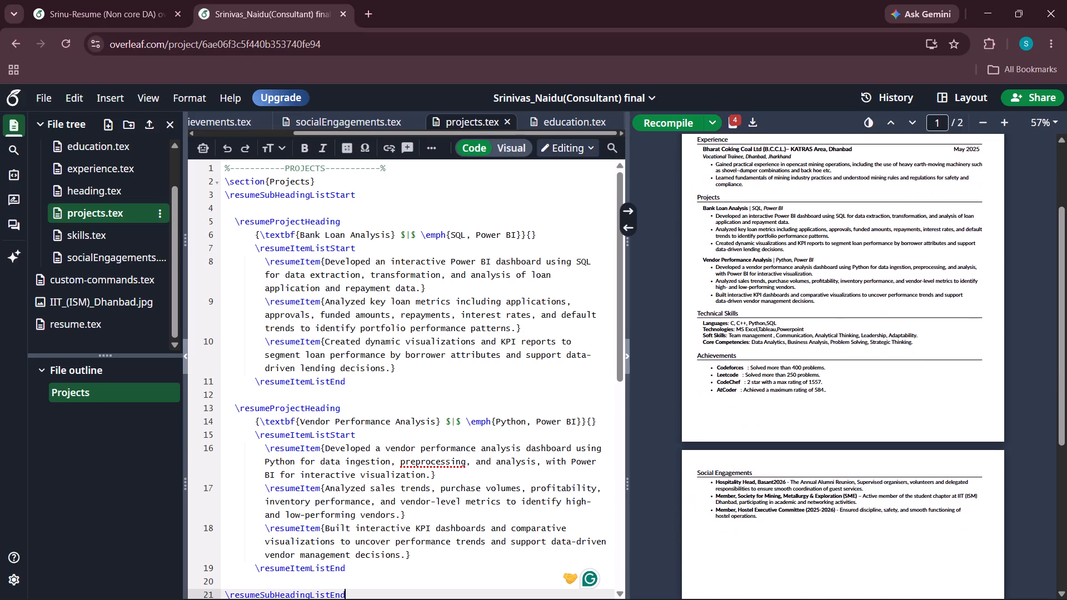
scroll(422, 338, "down", 3)
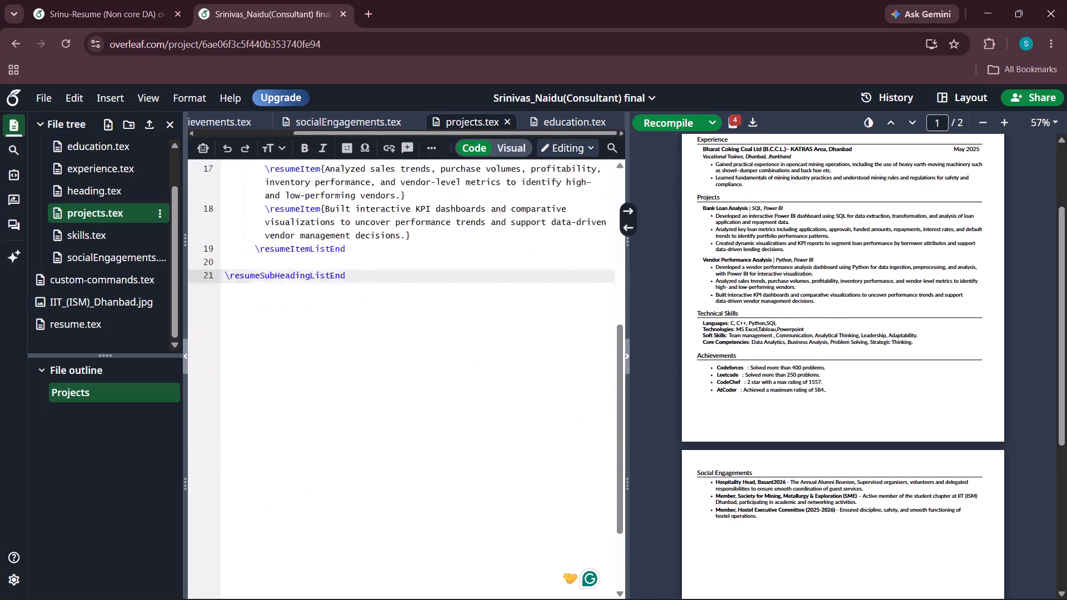
scroll(422, 338, "down", 4)
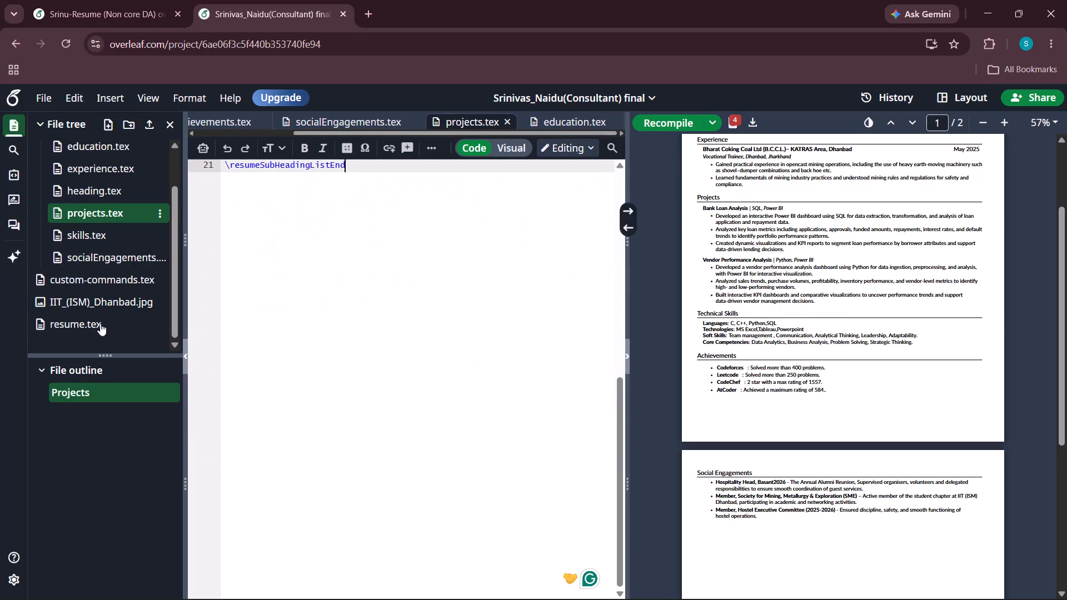
scroll(819, 450, "up", 1)
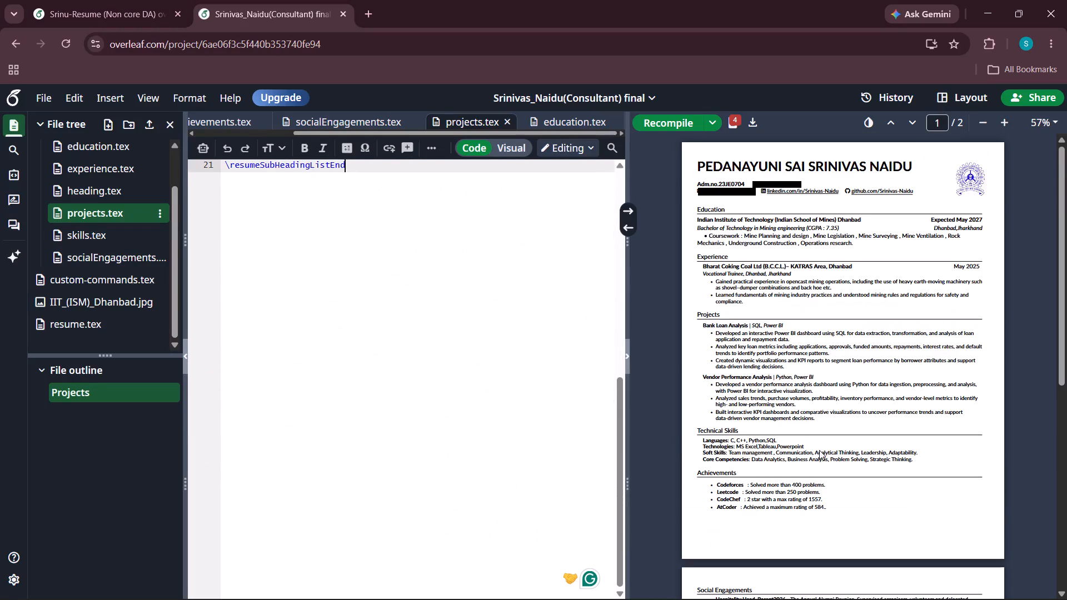
scroll(819, 450, "up", 1)
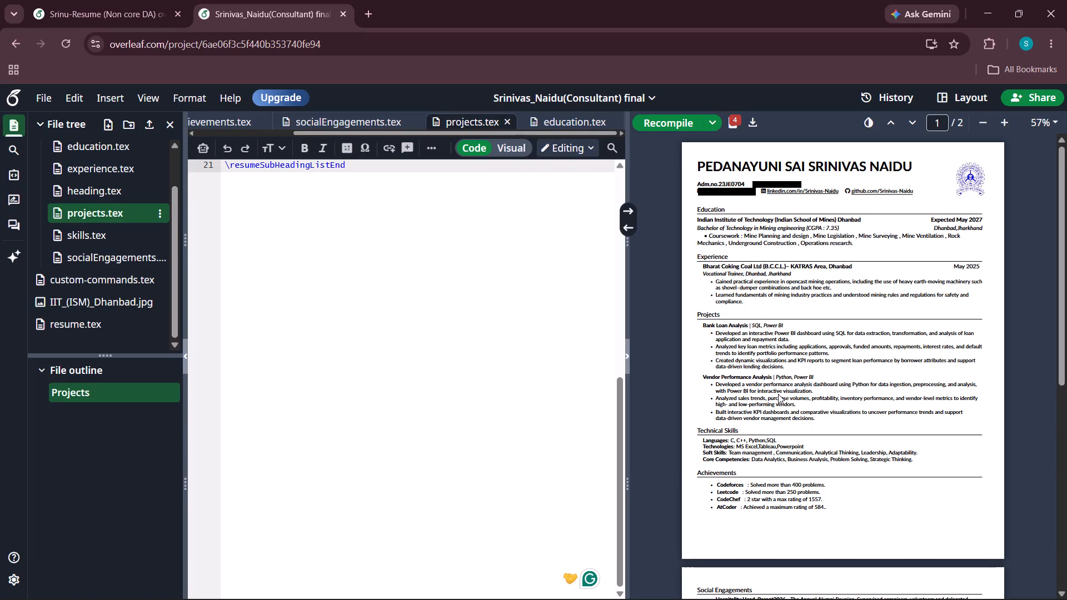
Examine the preview again from the first page through the Social Engagements section to the end of the document.
scroll(776, 389, "down", 1)
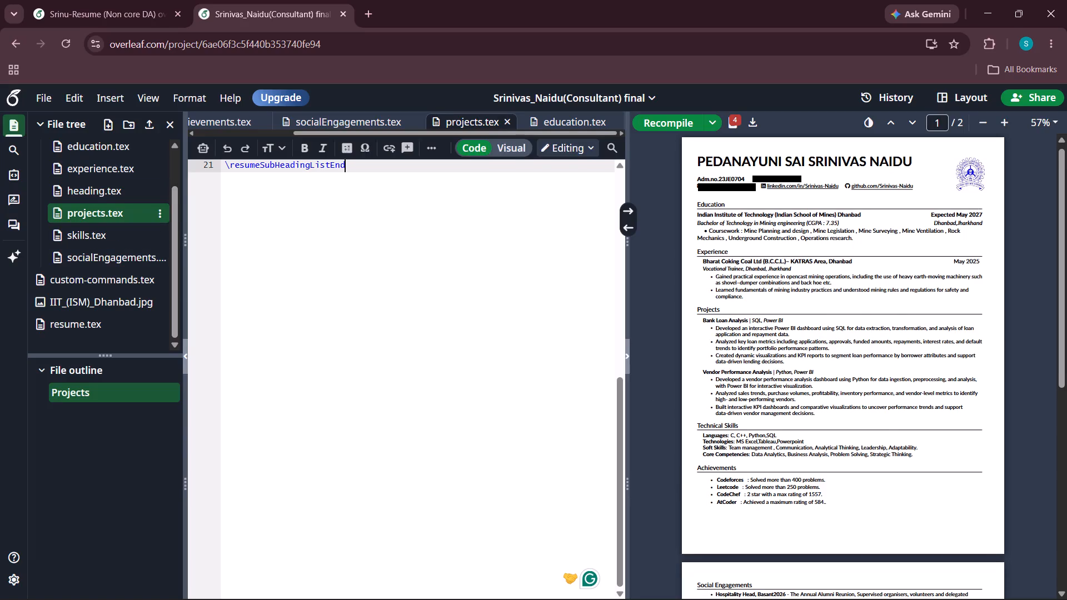
scroll(776, 389, "down", 2)
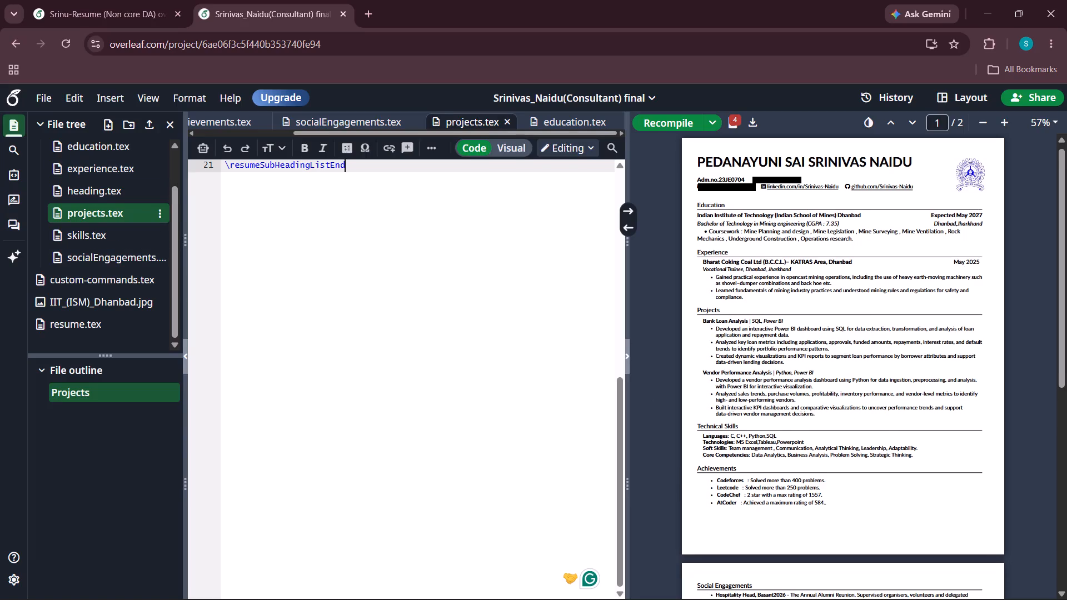
scroll(776, 389, "down", 4)
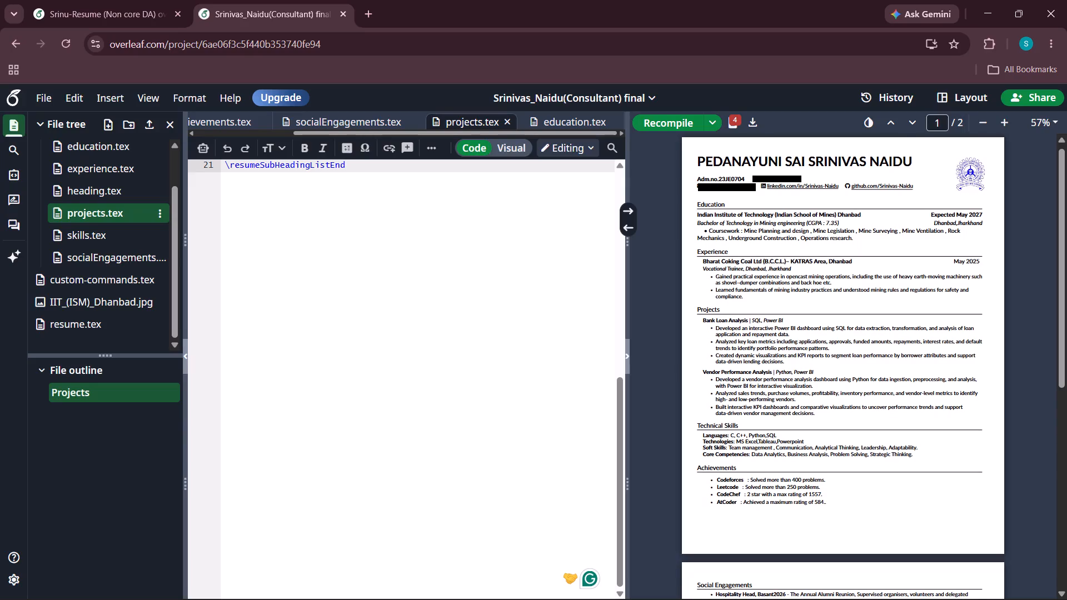
scroll(776, 389, "down", 3)
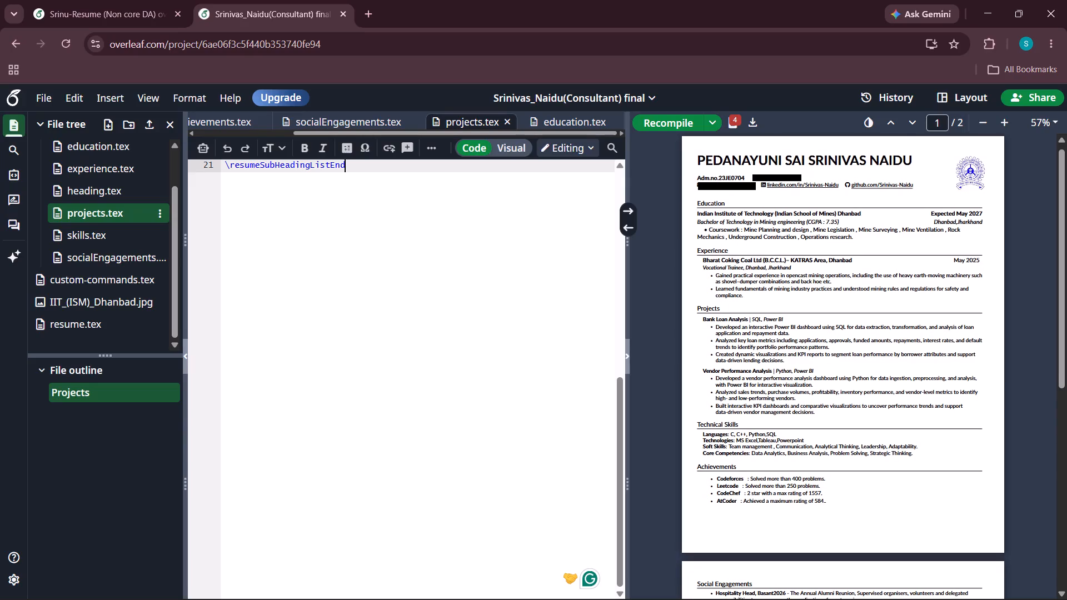
scroll(776, 389, "down", 5)
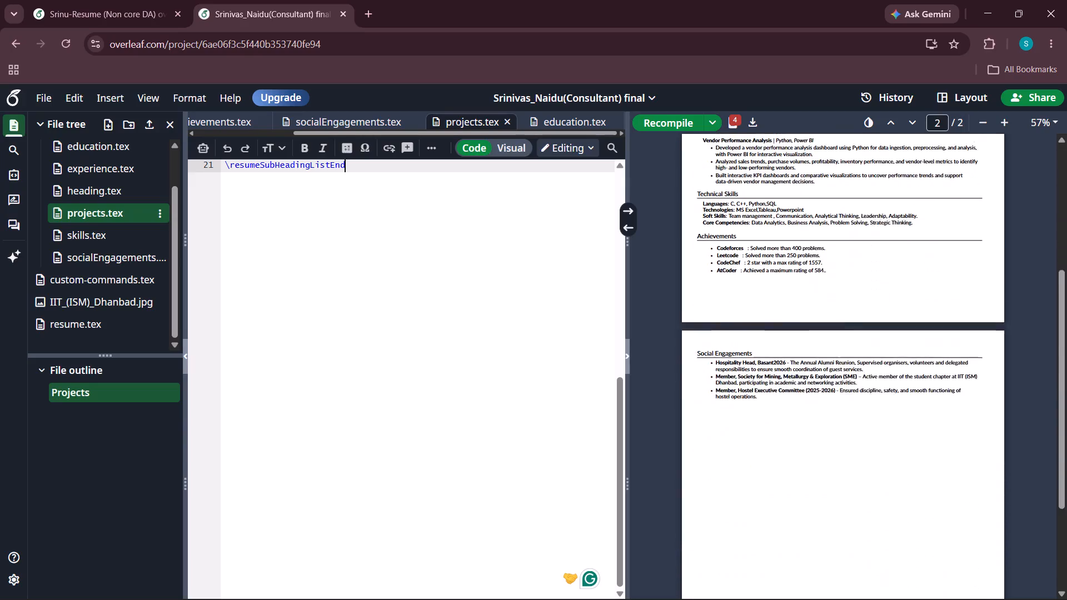
scroll(776, 389, "down", 3)
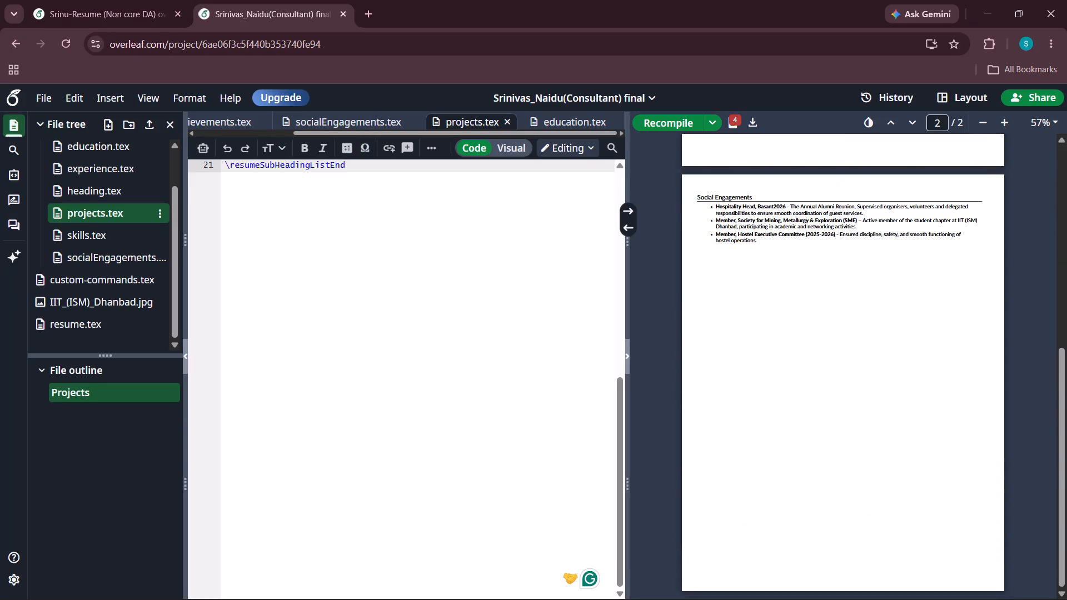